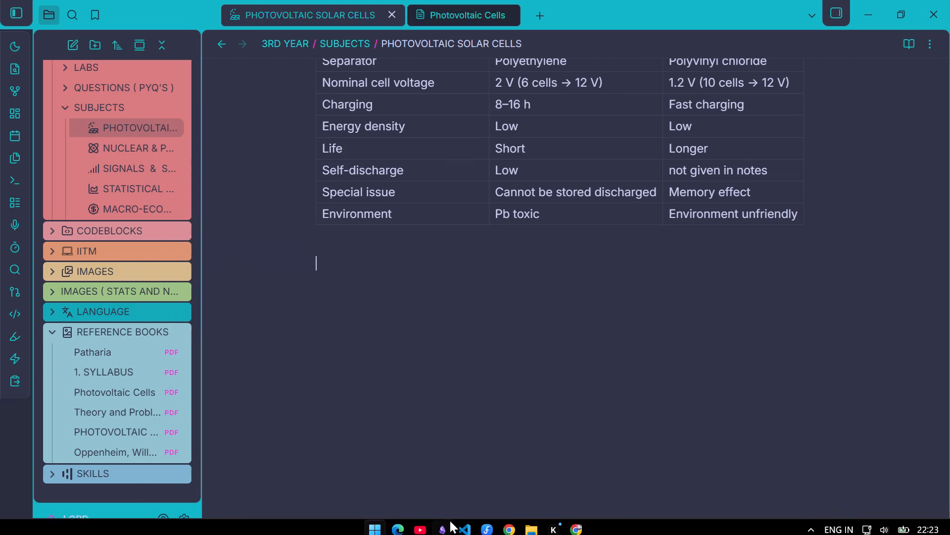
pyautogui.hotkey('ctrl', 'v')
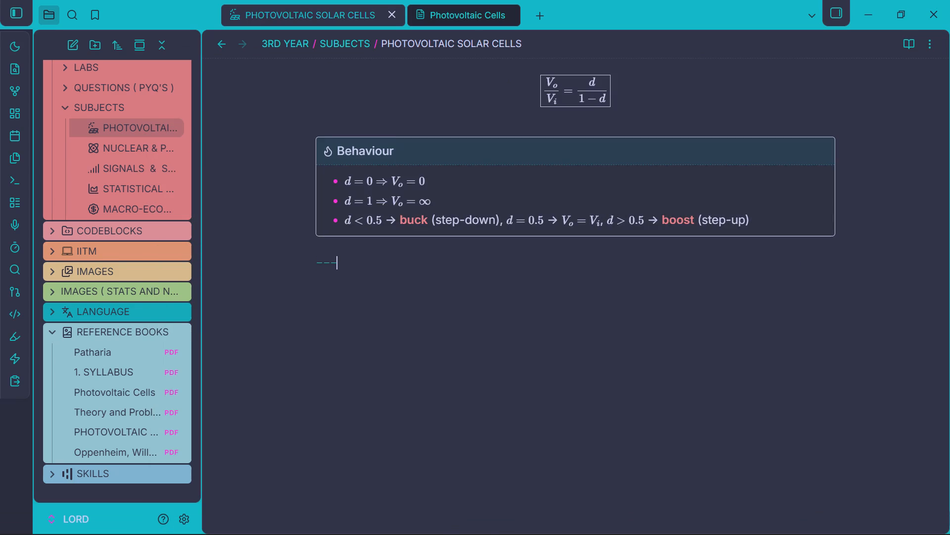
# Delete the pasted title, tags and date block and the sun emoji, making "Photovoltaic Solar Cell – DC-DC Converters & Batteries" a ## heading.
pyautogui.scroll(19, 407, 362)
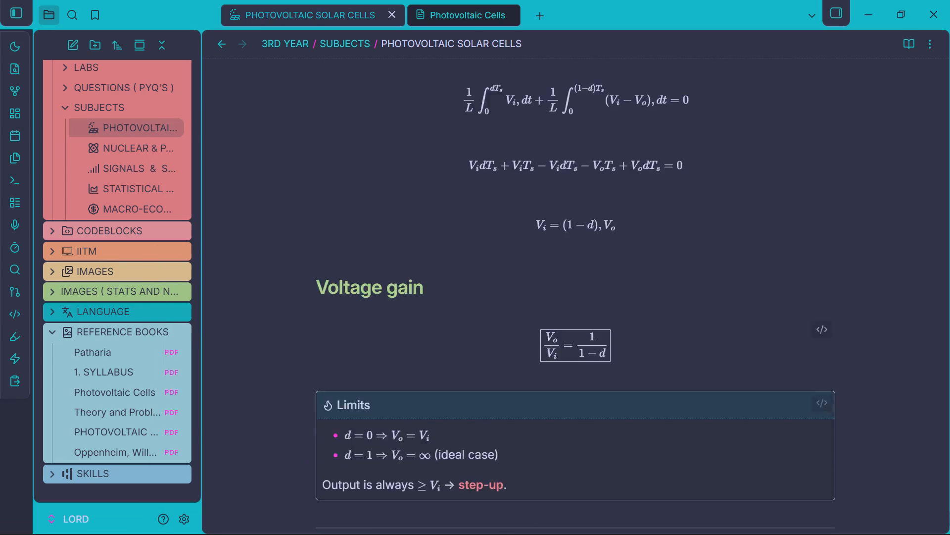
pyautogui.scroll(20, 405, 366)
pyautogui.scroll(13, 405, 366)
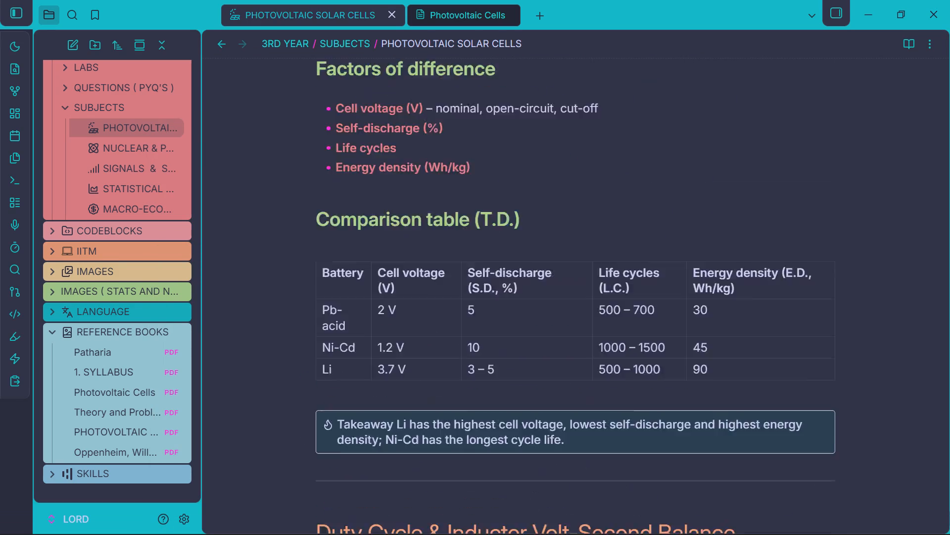
pyautogui.scroll(20, 405, 366)
pyautogui.scroll(13, 405, 366)
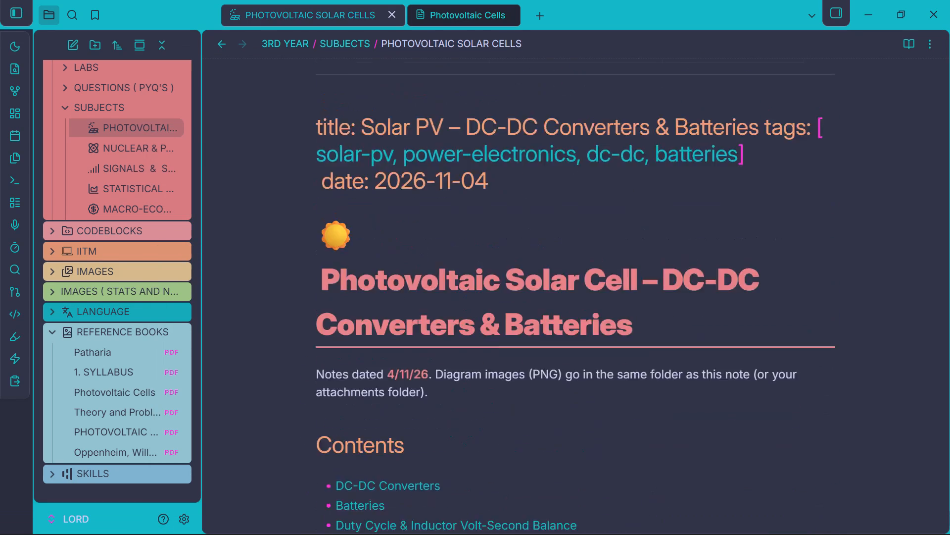
pyautogui.scroll(6, 405, 366)
pyautogui.scroll(-4, 405, 366)
pyautogui.moveTo(388, 310); pyautogui.dragTo(309, 181)
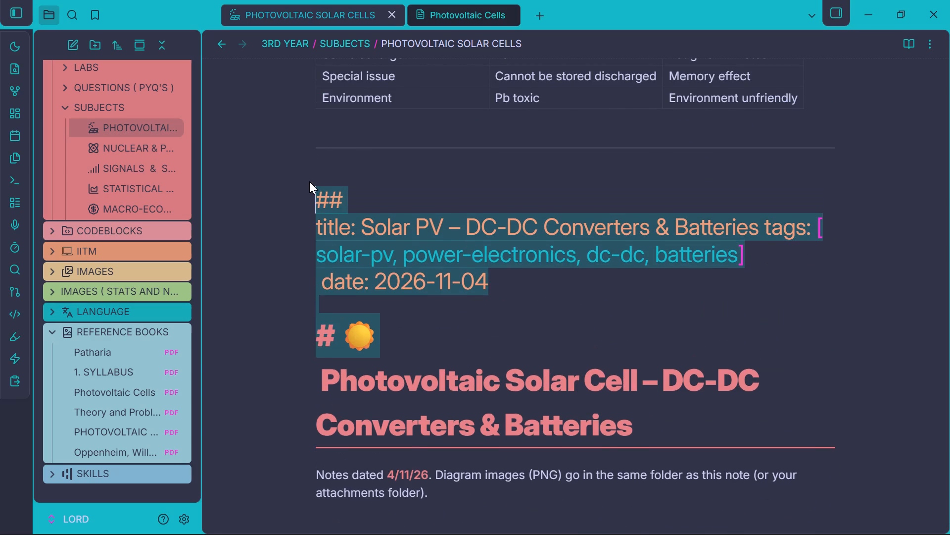
pyautogui.press('BackSpace')
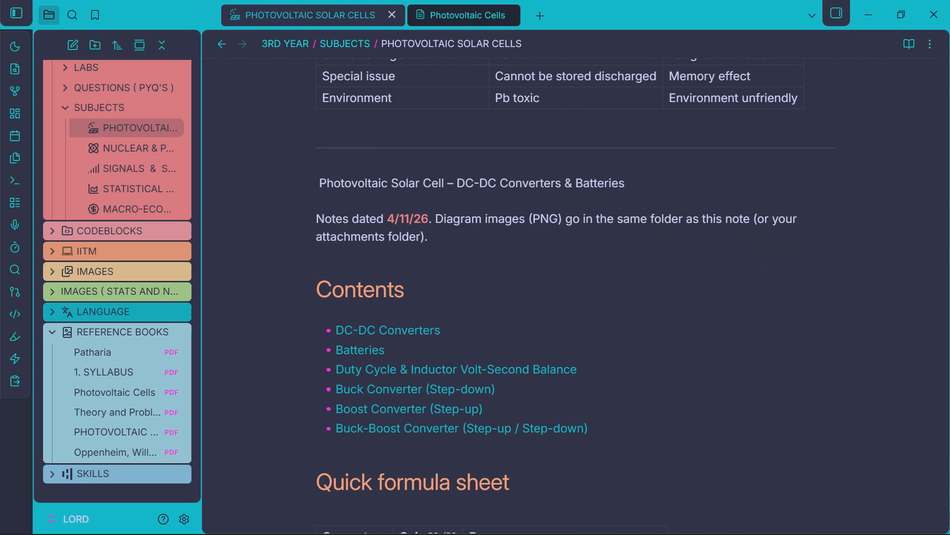
pyautogui.write('##')
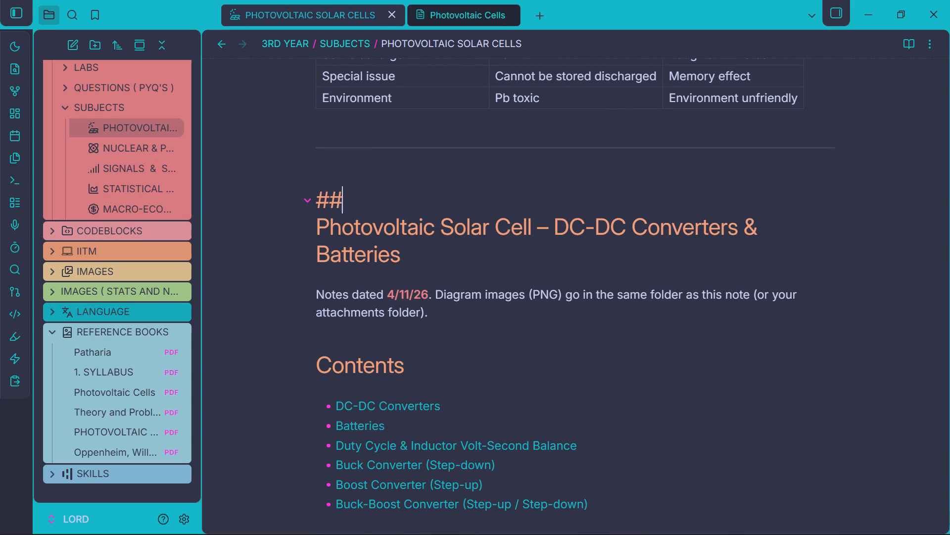
# Delete the pasted introduction above DC-DC Converters, from the Photovoltaic Solar Cell heading through Contents, Quick formula sheet and the notebook side note.
pyautogui.scroll(-3, 382, 336)
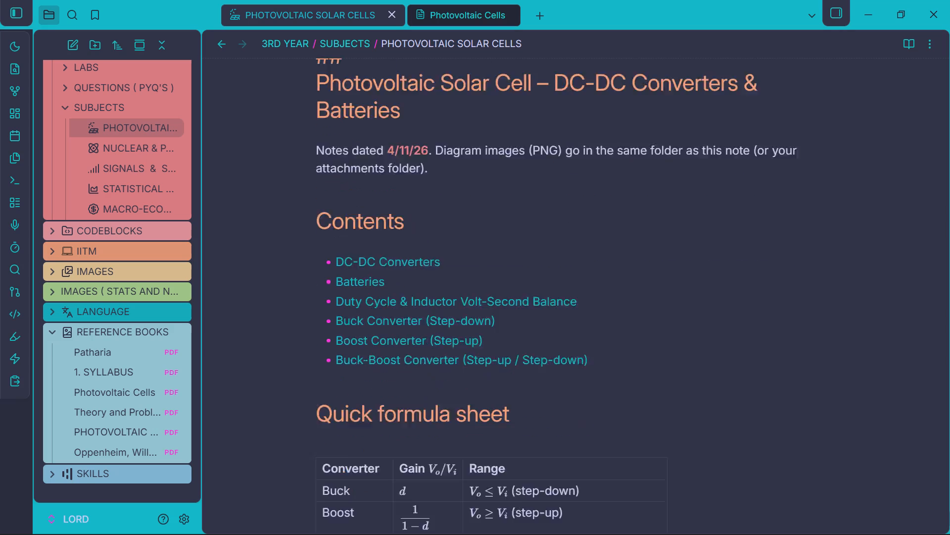
pyautogui.scroll(-2, 368, 401)
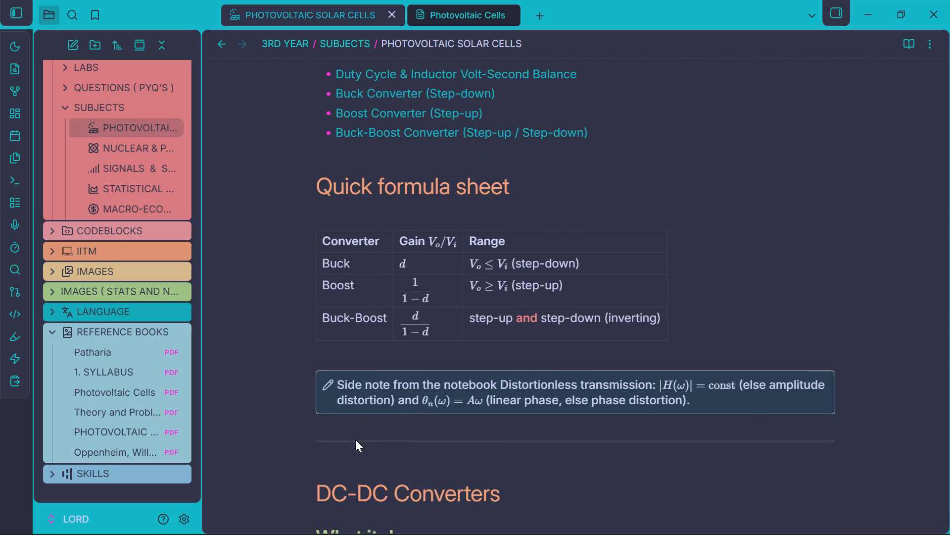
pyautogui.moveTo(342, 453); pyautogui.dragTo(337, 419)
pyautogui.scroll(4, 338, 451)
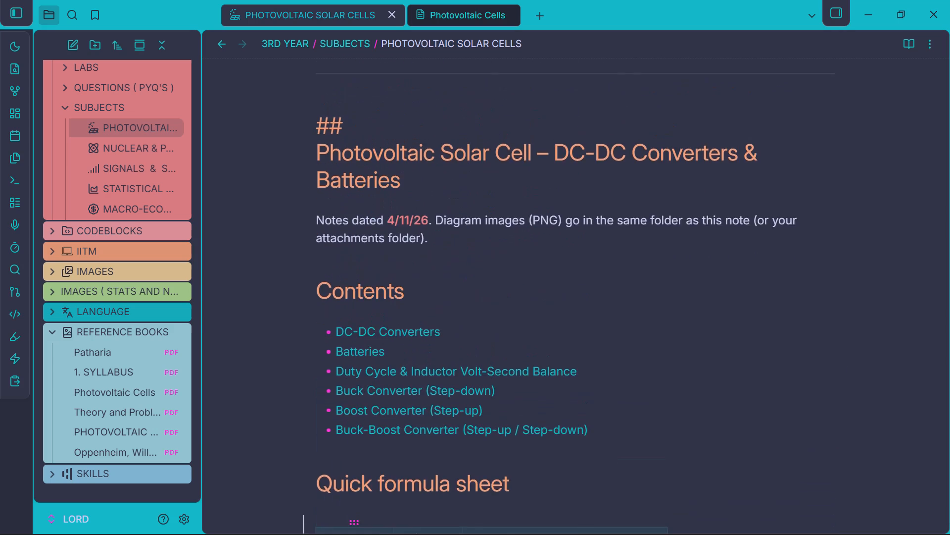
pyautogui.moveTo(337, 419); pyautogui.dragTo(316, 207)
pyautogui.scroll(1, 337, 419)
pyautogui.press('BackSpace')
# Cut the pasted Batteries section, from its heading through the comparison table, the Takeaway tip and the divider before Duty Cycle.
pyautogui.scroll(-2, 354, 255)
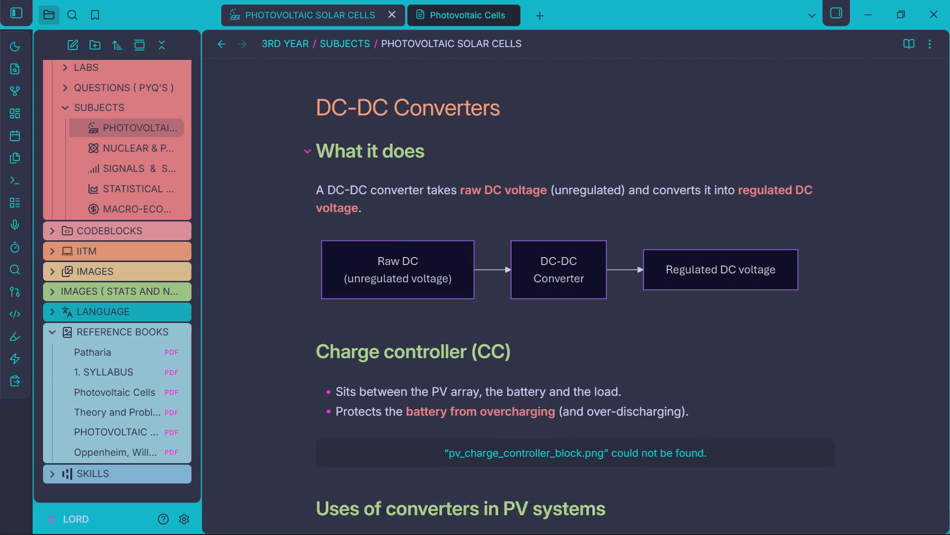
pyautogui.scroll(-8, 354, 255)
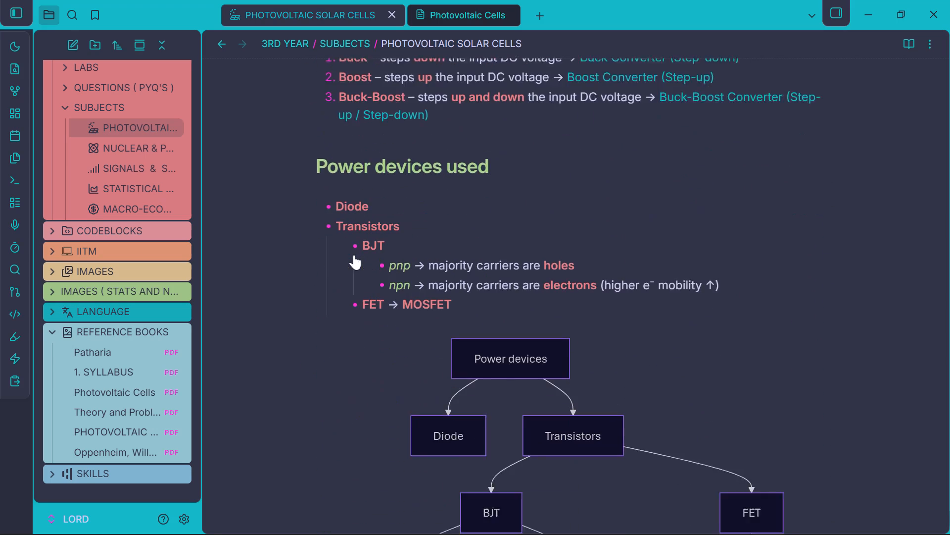
pyautogui.scroll(-7, 354, 255)
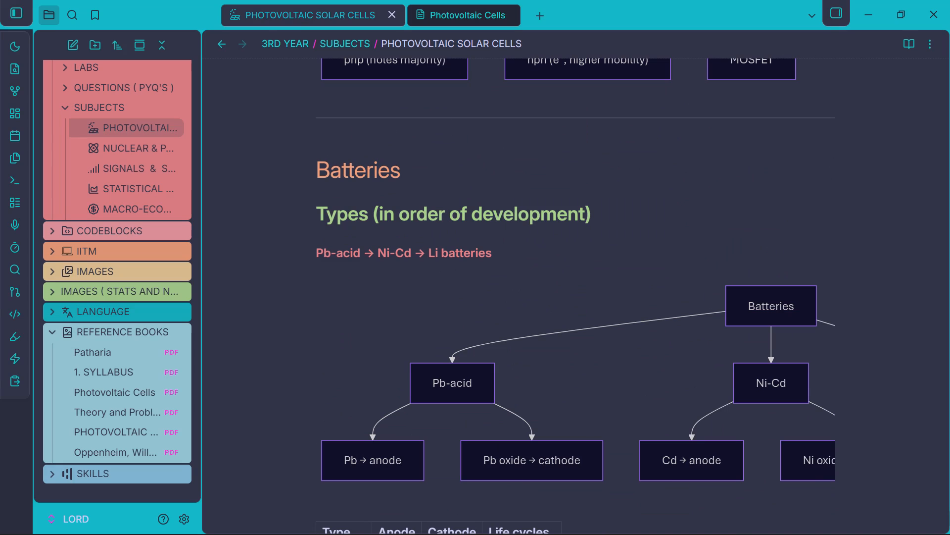
pyautogui.moveTo(345, 139); pyautogui.dragTo(389, 368)
pyautogui.scroll(-4, 359, 341)
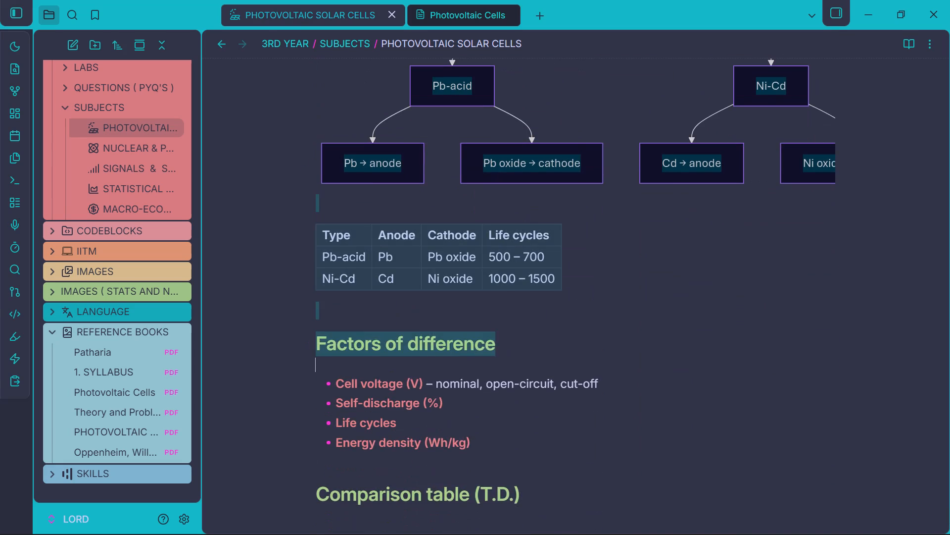
pyautogui.moveTo(389, 368); pyautogui.dragTo(395, 380)
pyautogui.scroll(-5, 394, 377)
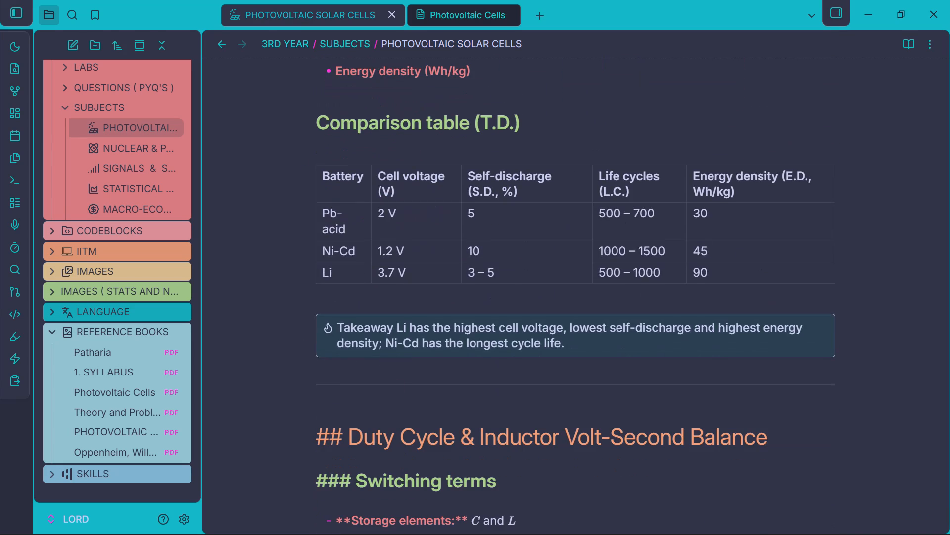
pyautogui.moveTo(395, 380); pyautogui.dragTo(374, 398)
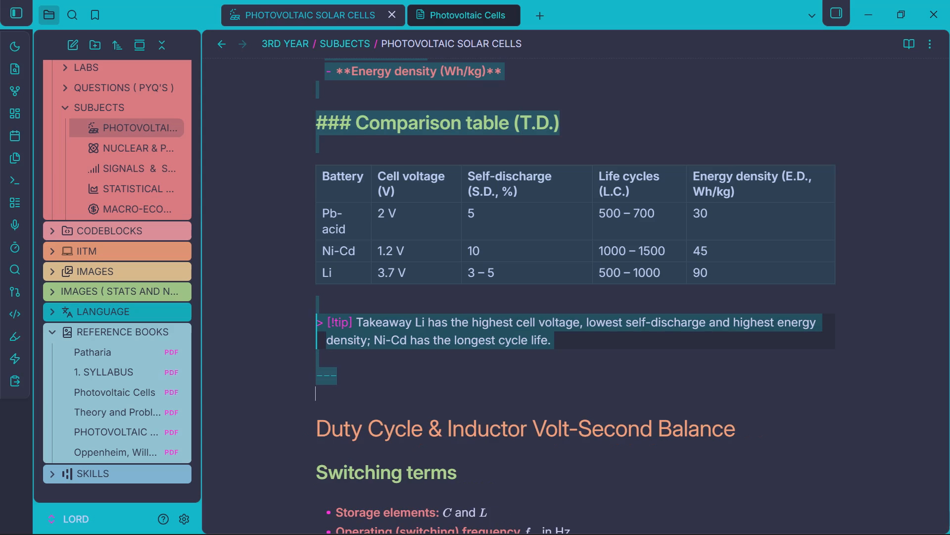
pyautogui.hotkey('ctrl', 'x')
# Paste the cut Batteries section directly below the QUICK COMPARISON table, ahead of the DC-DC Converters section.
pyautogui.scroll(6, 374, 398)
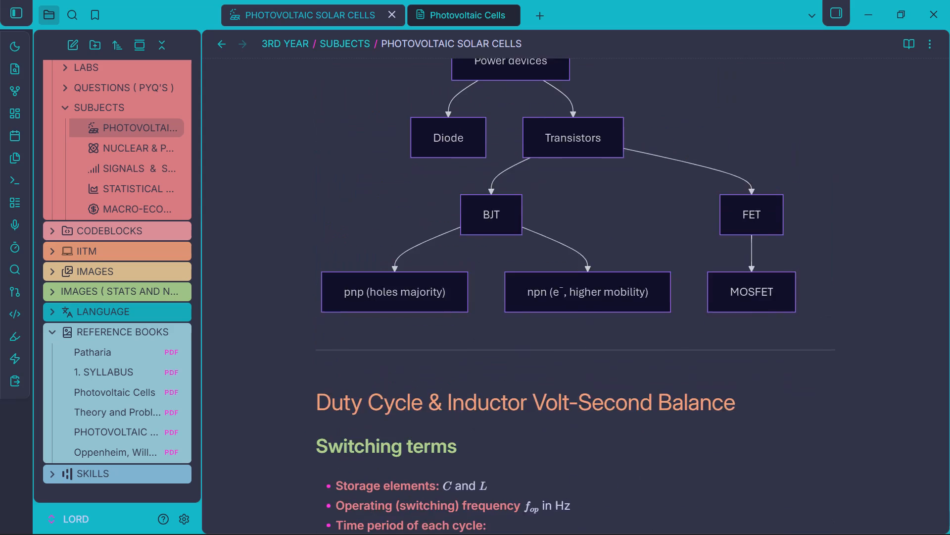
pyautogui.scroll(15, 374, 398)
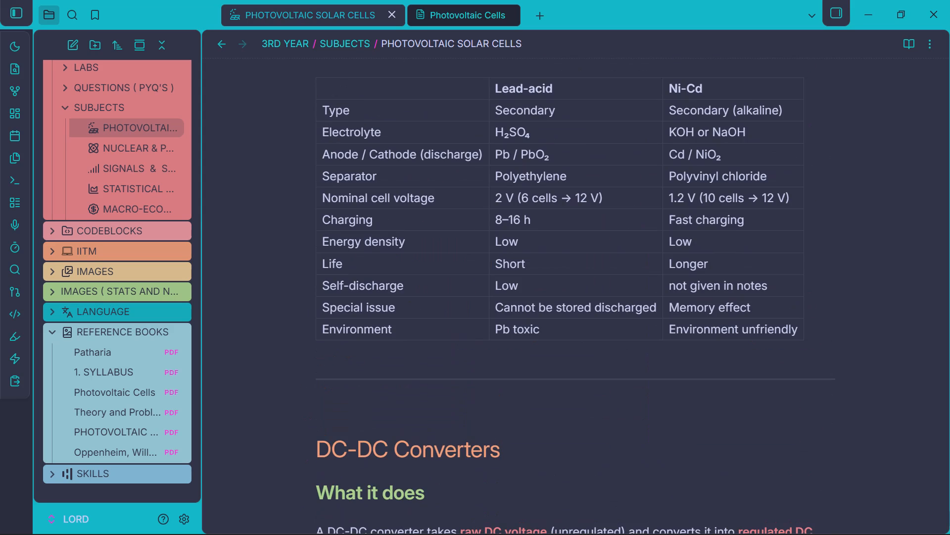
pyautogui.click(338, 360)
pyautogui.hotkey('ctrl', 'v')
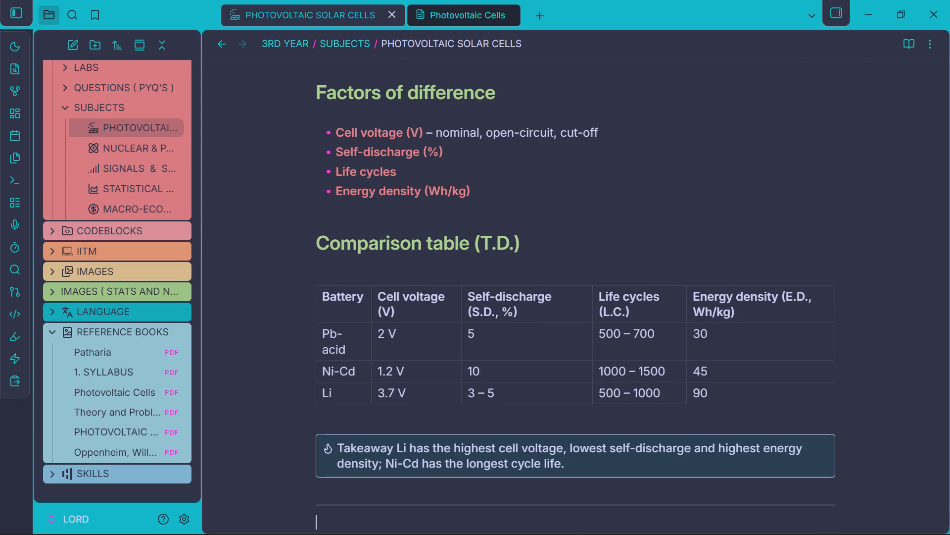
# Review the note's existing battery content, from BATTERIES IN A PV SYSTEM to QUICK COMPARISON, against the newly placed Batteries section.
pyautogui.scroll(14, 338, 360)
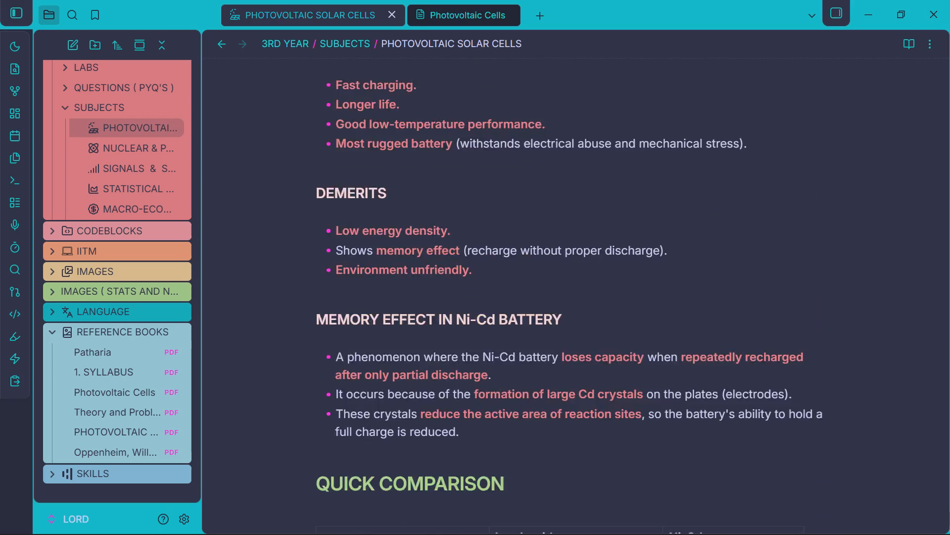
pyautogui.scroll(20, 338, 360)
pyautogui.scroll(8, 338, 360)
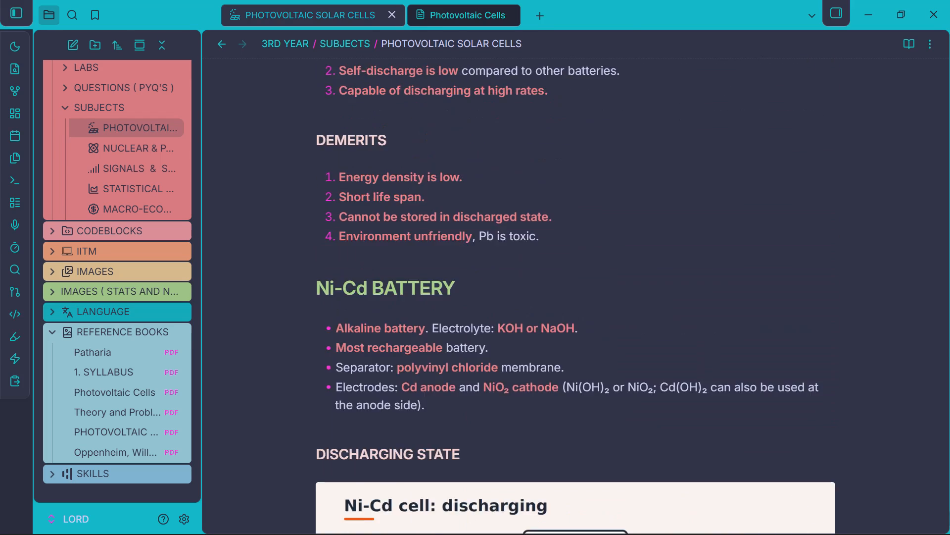
pyautogui.scroll(2, 338, 360)
pyautogui.scroll(20, 338, 360)
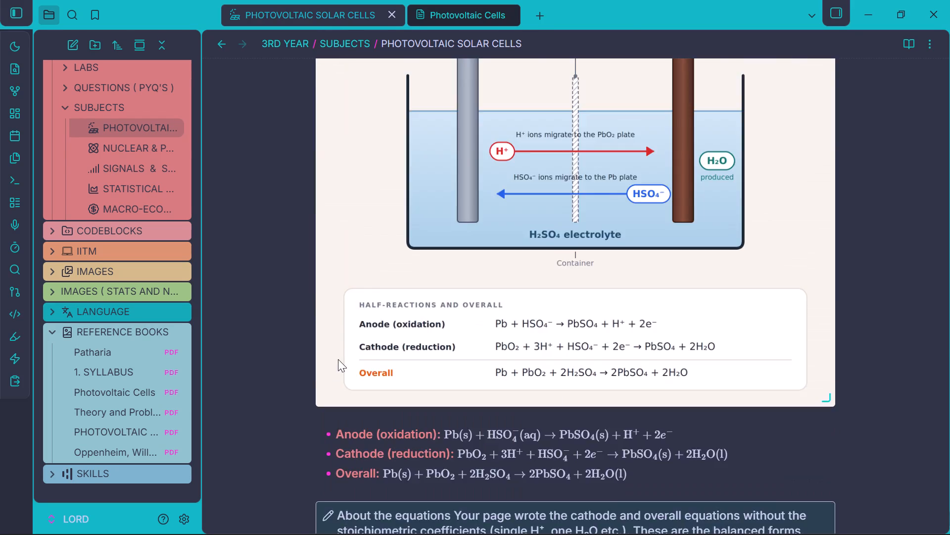
pyautogui.scroll(9, 338, 359)
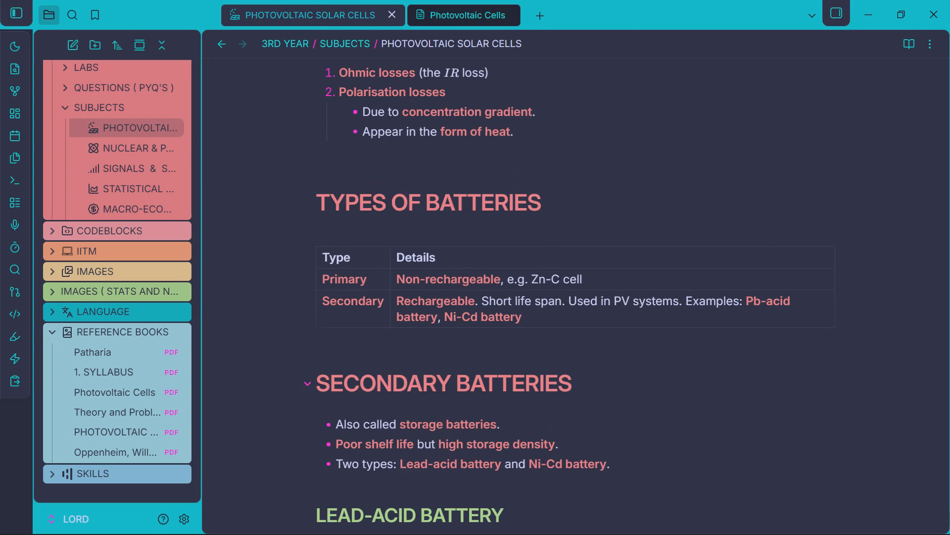
pyautogui.scroll(-10, 338, 359)
pyautogui.scroll(9, 338, 359)
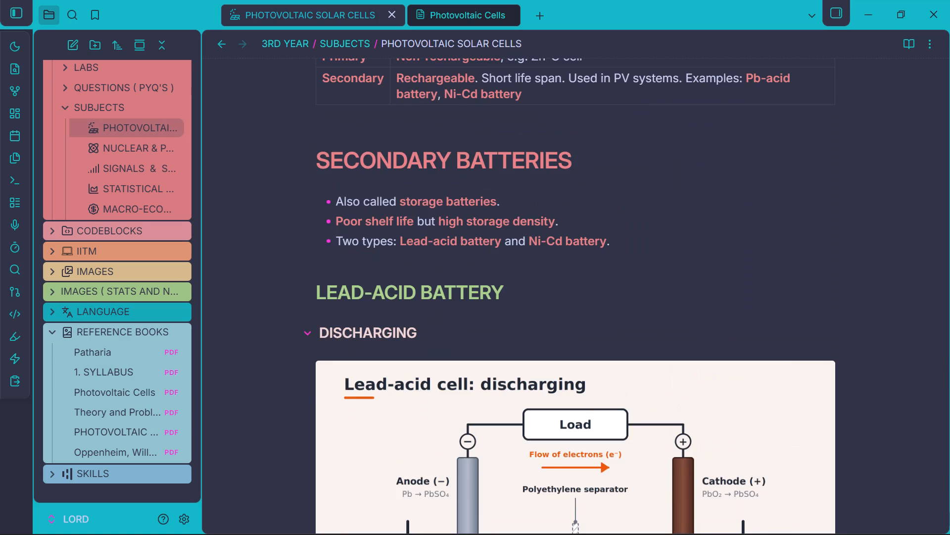
pyautogui.scroll(15, 336, 337)
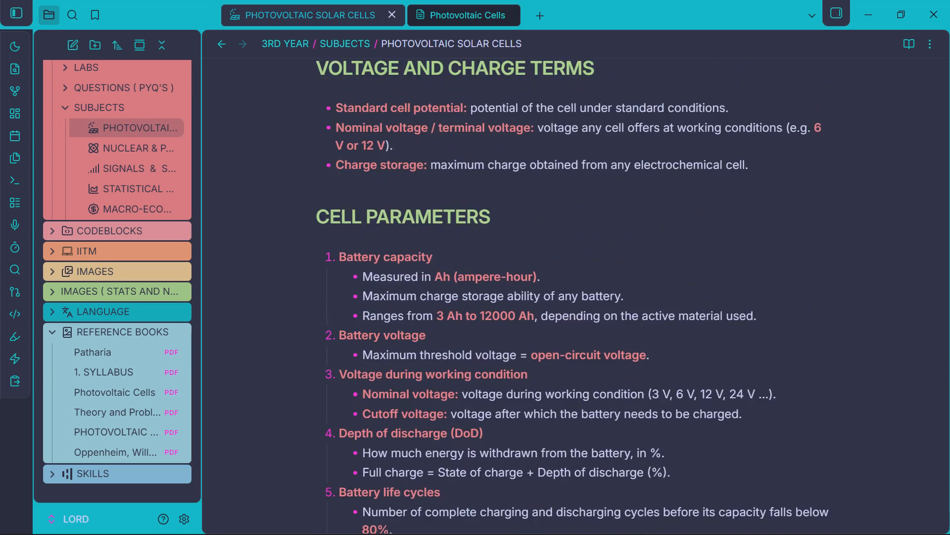
pyautogui.scroll(14, 336, 337)
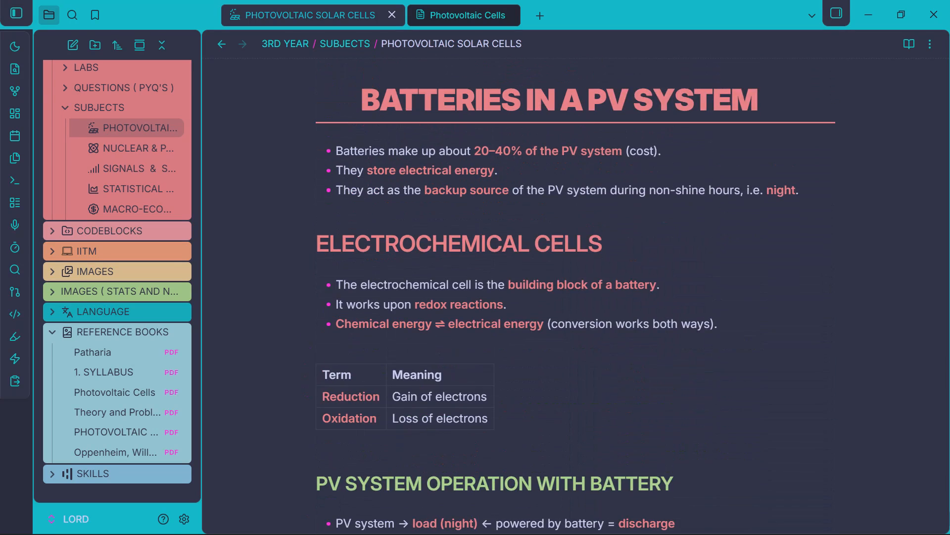
pyautogui.scroll(-15, 336, 337)
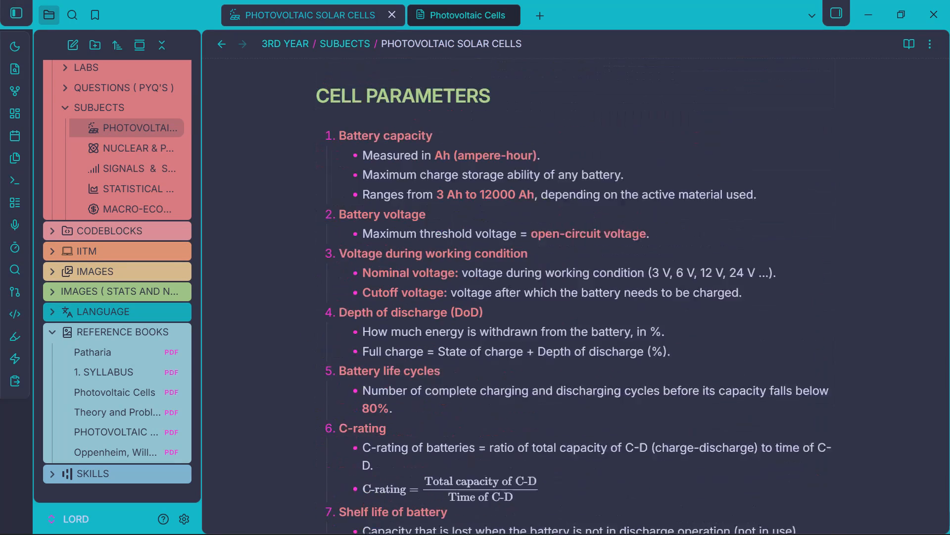
pyautogui.scroll(-20, 336, 337)
pyautogui.scroll(-6, 336, 337)
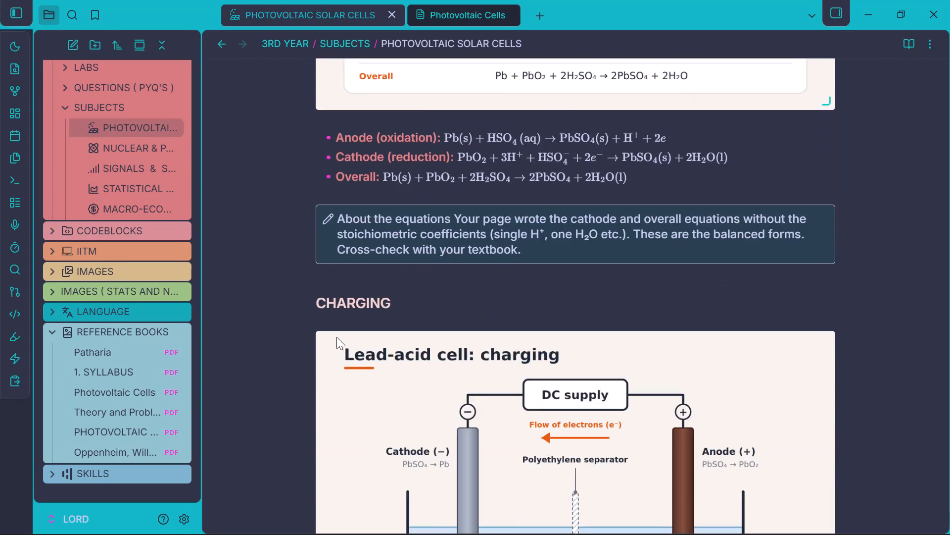
pyautogui.scroll(-18, 336, 337)
pyautogui.scroll(-3, 336, 337)
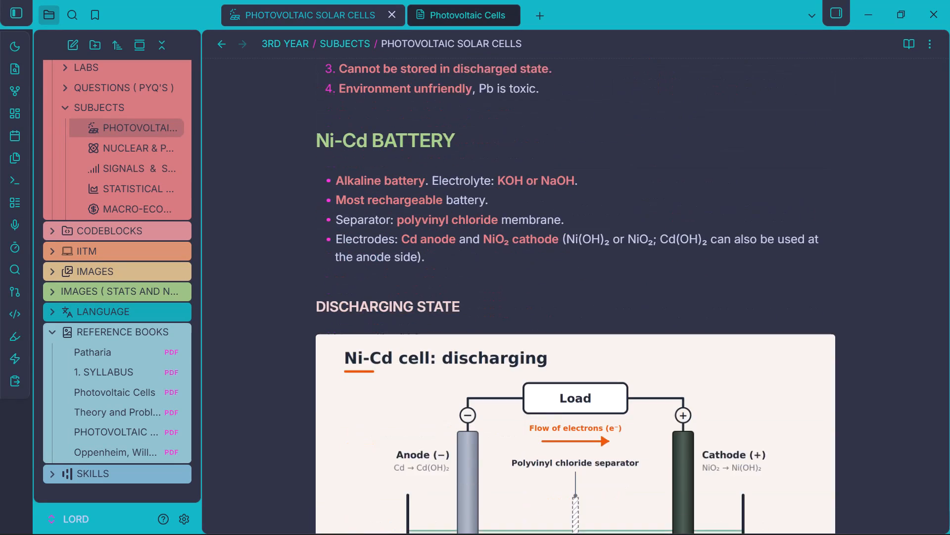
pyautogui.scroll(-20, 336, 337)
pyautogui.scroll(-3, 336, 337)
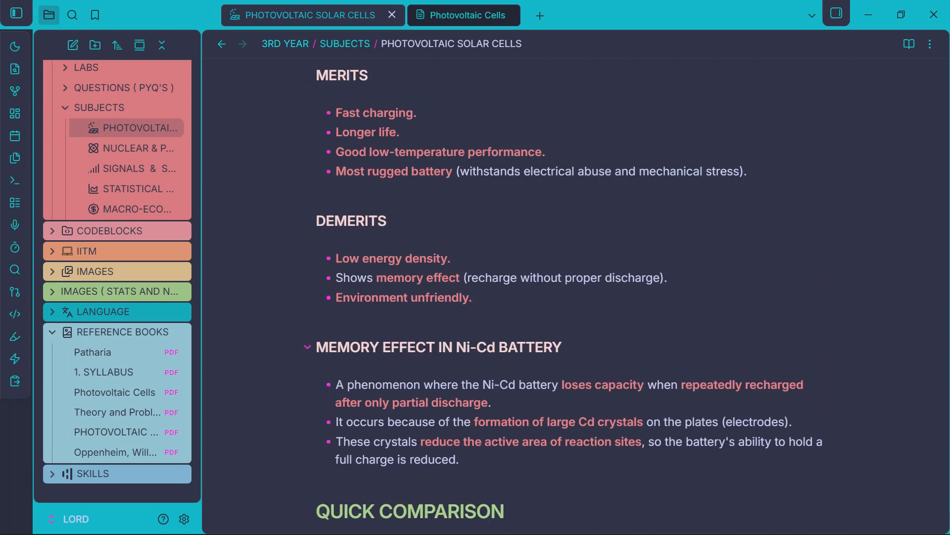
pyautogui.scroll(-11, 332, 363)
pyautogui.scroll(4, 331, 368)
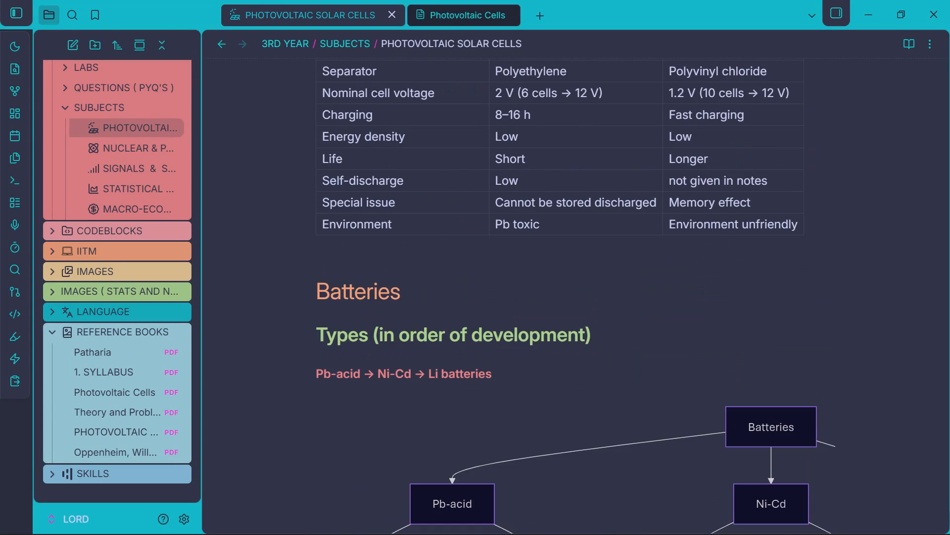
# Delete the Batteries heading and the spare blank line between the comparison table and Types (in order of development).
pyautogui.moveTo(429, 297); pyautogui.dragTo(319, 272)
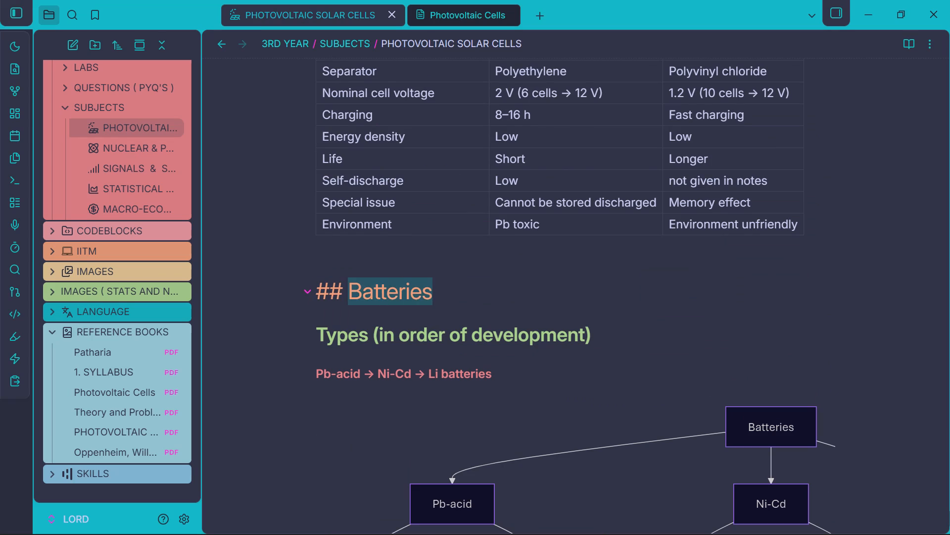
pyautogui.press('BackSpace')
pyautogui.press('BackSpace')
pyautogui.press('BackSpace')
pyautogui.press('BackSpace')
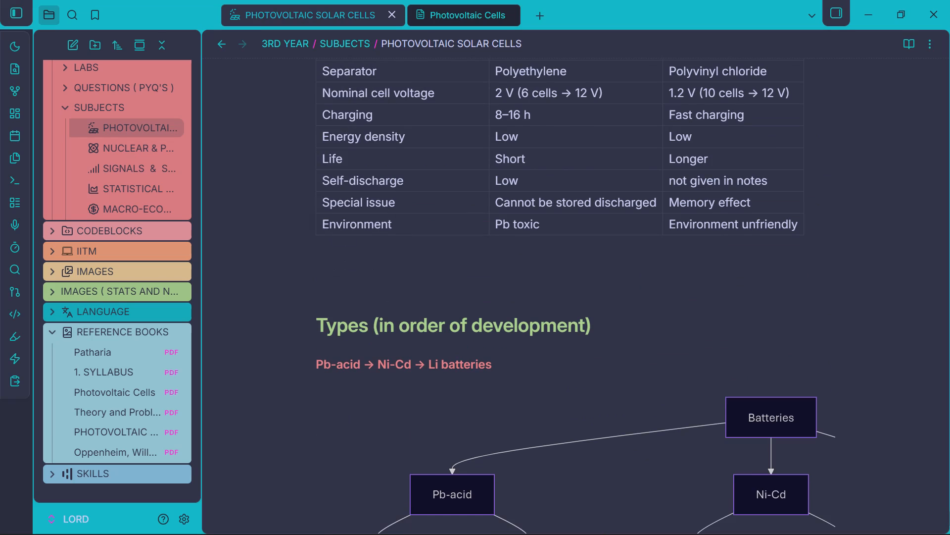
pyautogui.click(331, 293)
pyautogui.press('BackSpace')
# Convert the heading text "Types (in order of development)" to uppercase.
pyautogui.click(324, 300)
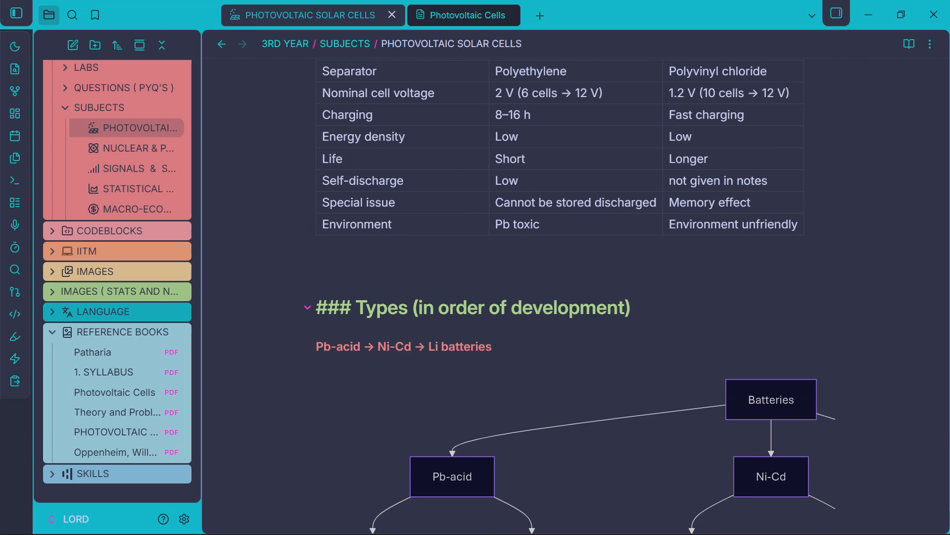
pyautogui.click(341, 309)
pyautogui.moveTo(356, 307); pyautogui.dragTo(794, 314)
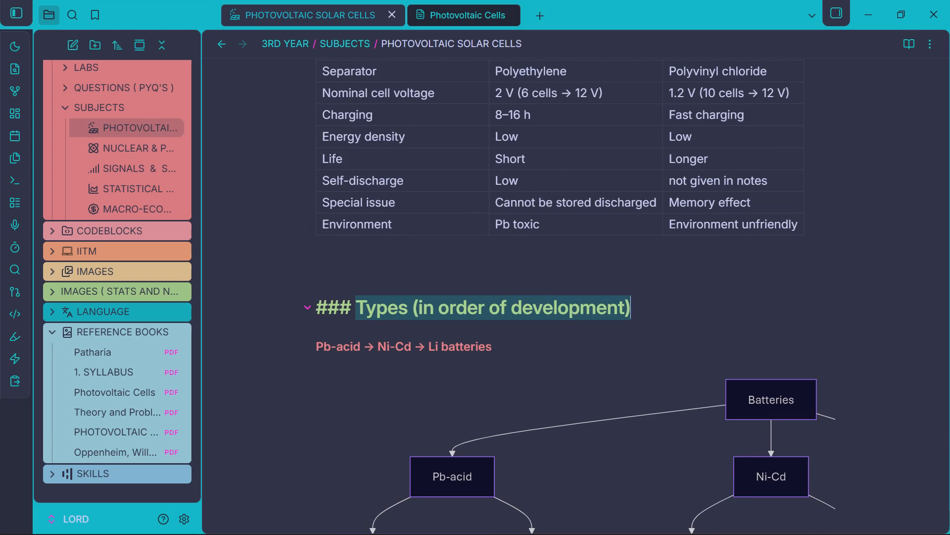
pyautogui.moveTo(794, 314); pyautogui.dragTo(612, 315)
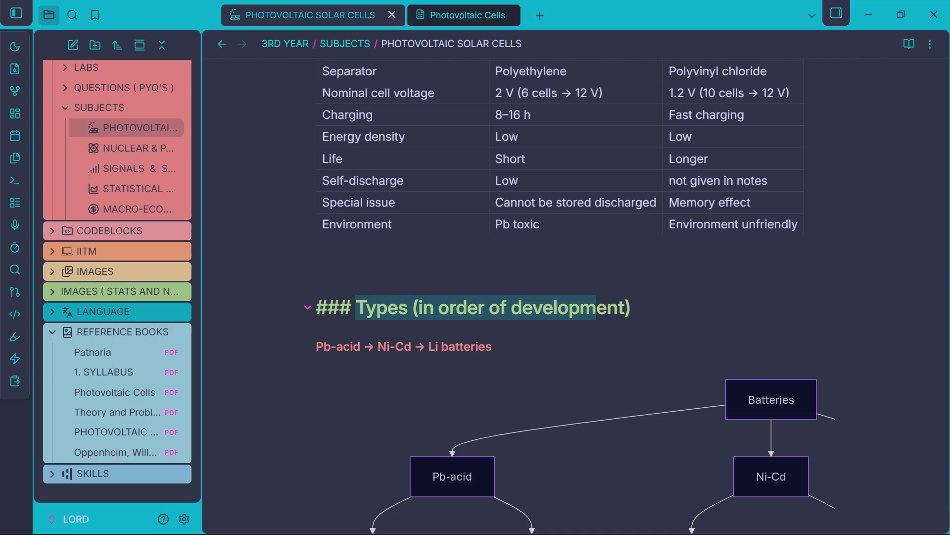
pyautogui.moveTo(612, 315); pyautogui.dragTo(630, 315)
pyautogui.hotkey('ctrl', 'alt', 'u')
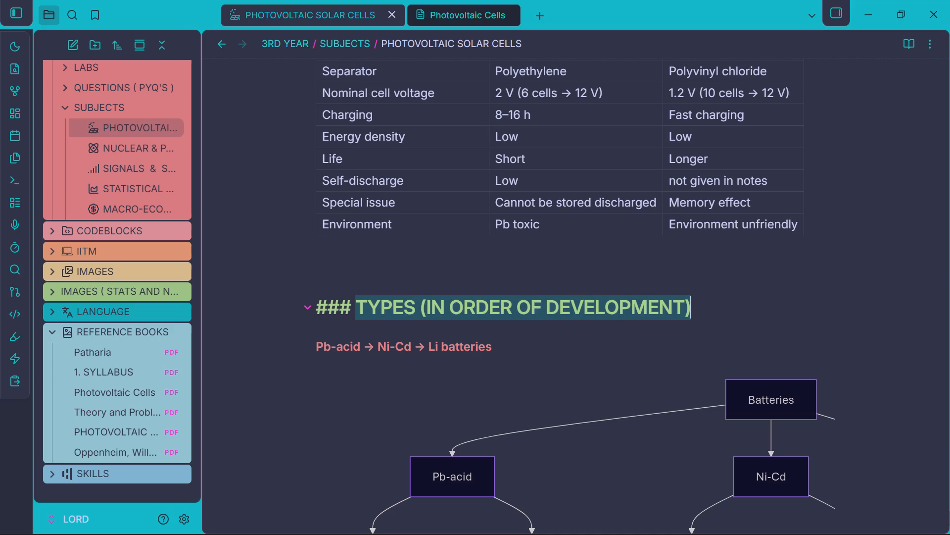
# Change the Batteries mermaid flowchart's direction to LR.
pyautogui.scroll(-3, 501, 318)
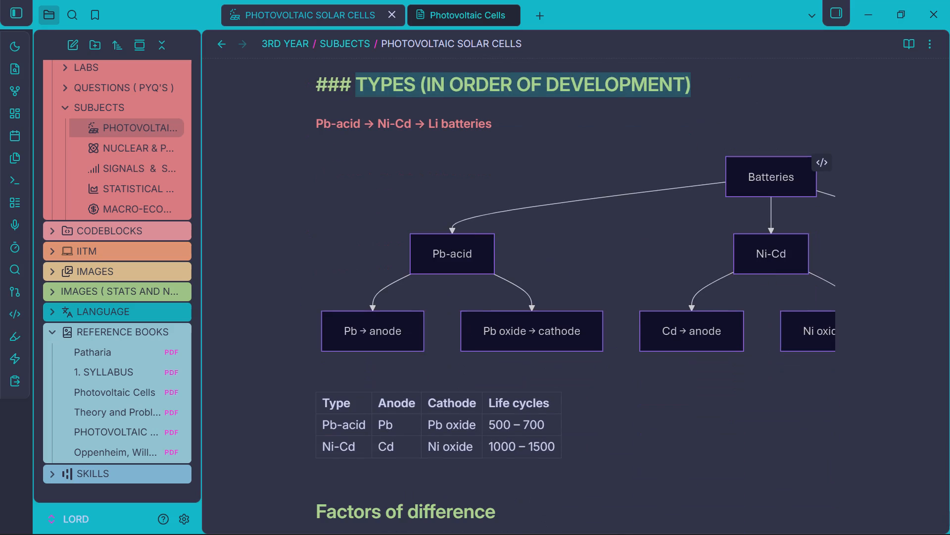
pyautogui.click(713, 264)
pyautogui.click(826, 166)
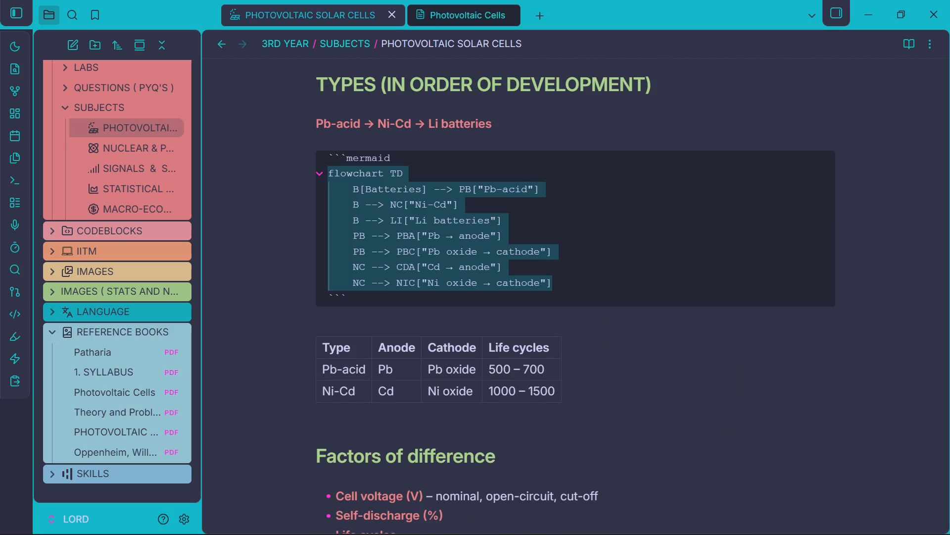
pyautogui.click(407, 167)
pyautogui.press('BackSpace')
pyautogui.press('BackSpace')
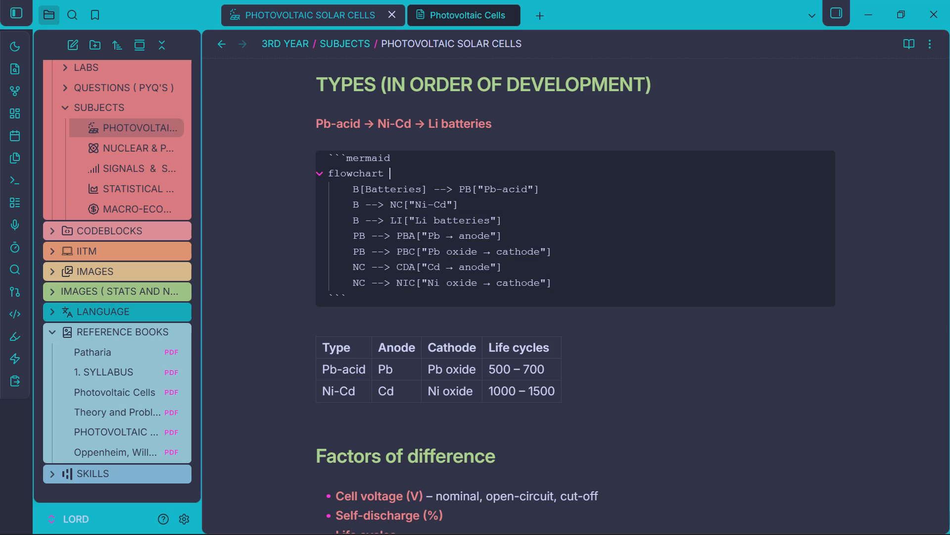
pyautogui.write('LR')
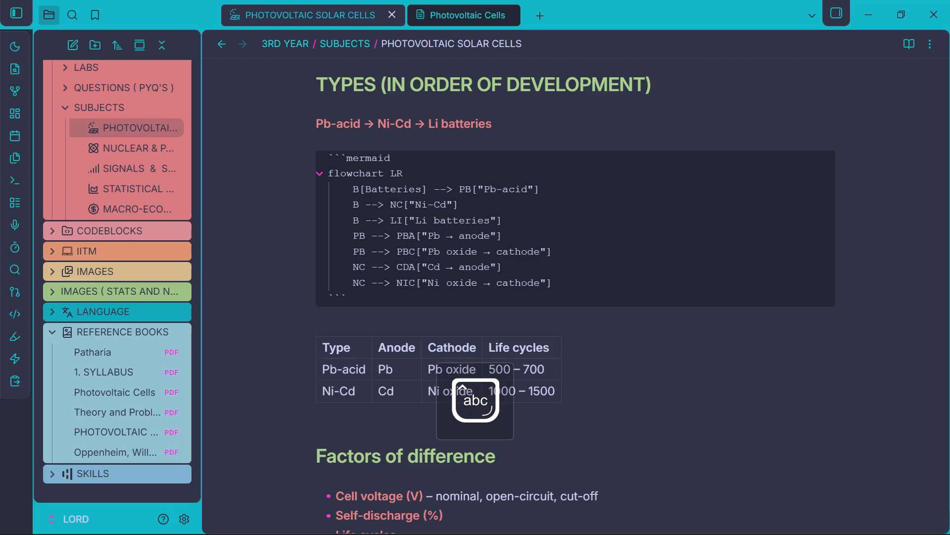
pyautogui.click(359, 428)
pyautogui.scroll(-2, 632, 319)
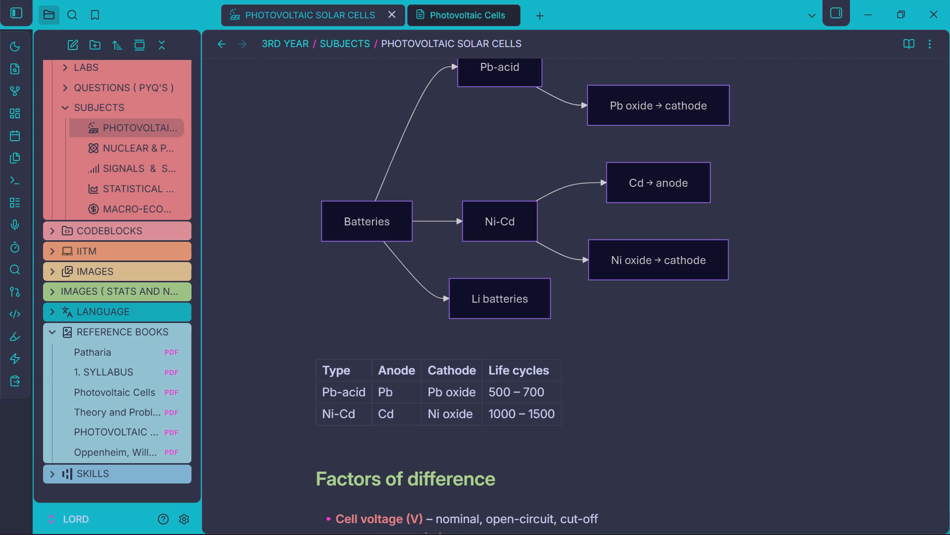
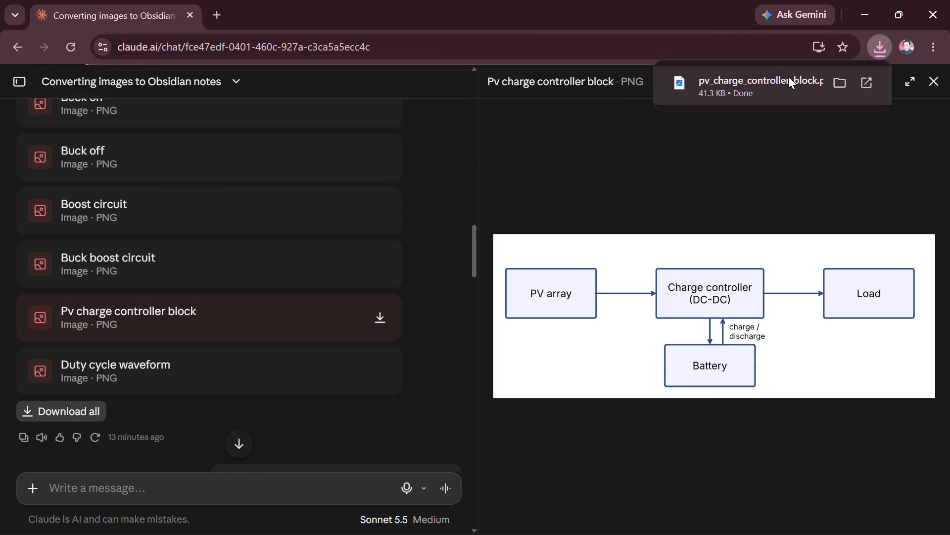
# Insert the downloaded pv_charge_controller_block image into the Obsidian note beneath the Charge Controller (CC) bullets.
pyautogui.moveTo(769, 77); pyautogui.dragTo(454, 520)
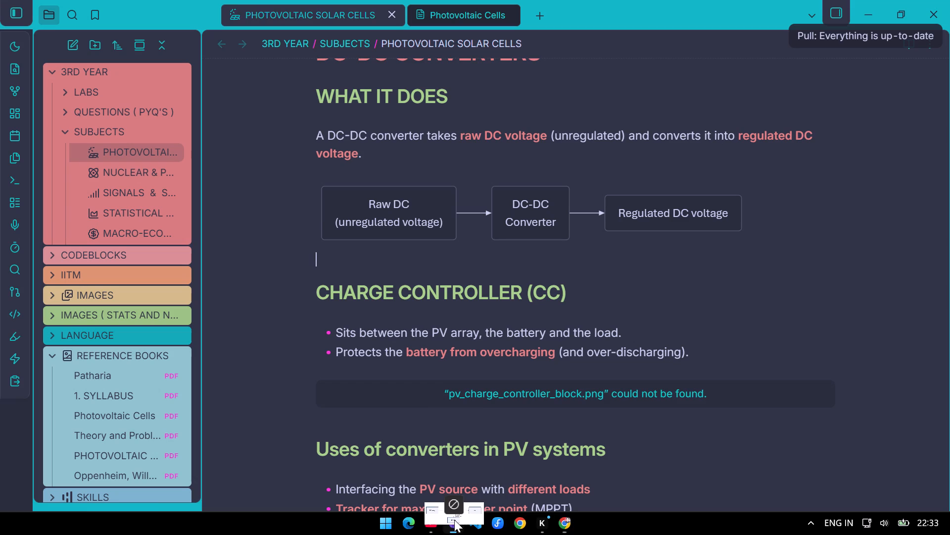
pyautogui.moveTo(454, 520); pyautogui.dragTo(435, 385)
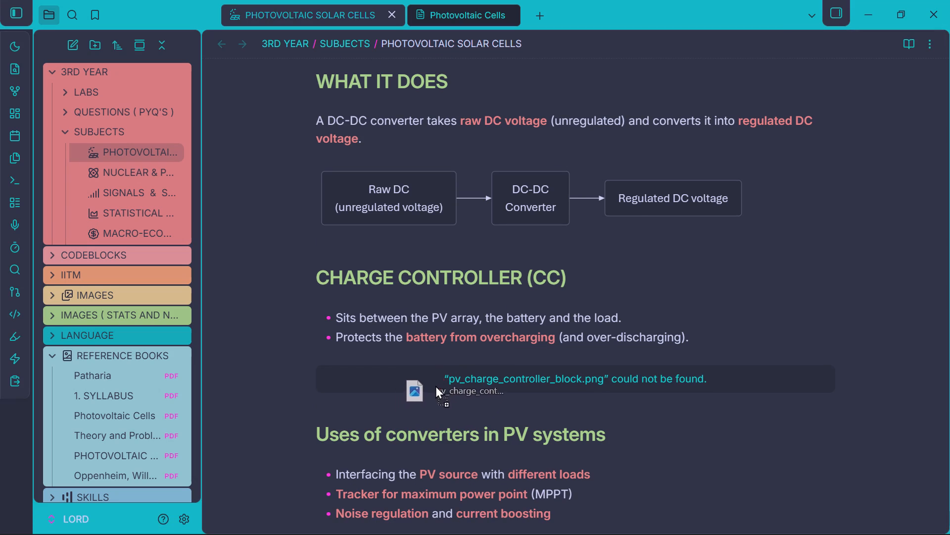
pyautogui.moveTo(435, 385); pyautogui.dragTo(424, 396)
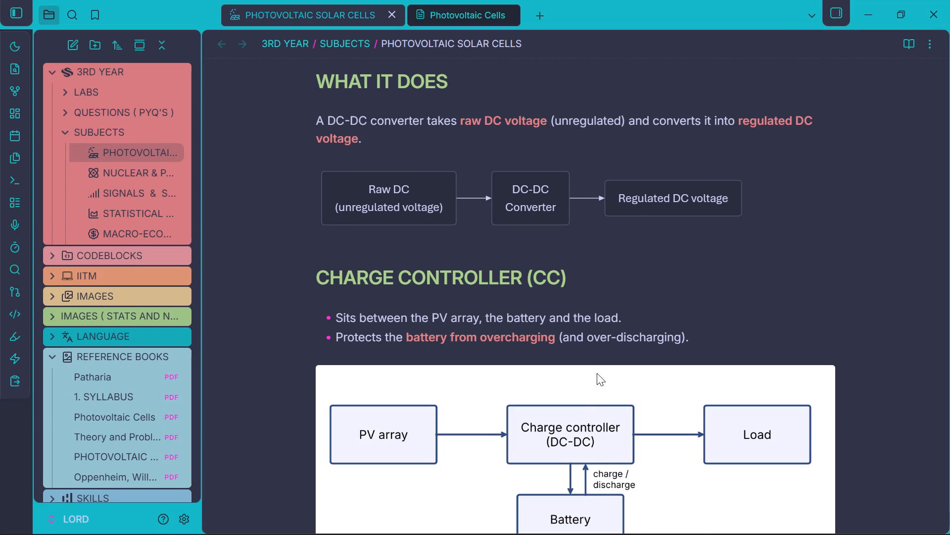
# Delete the duplicate pv_charge_controller_block image and its leftover empty line beneath the Charge Controller (CC) bullets.
pyautogui.scroll(-3, 597, 373)
pyautogui.click(722, 261)
pyautogui.rightClick(722, 261)
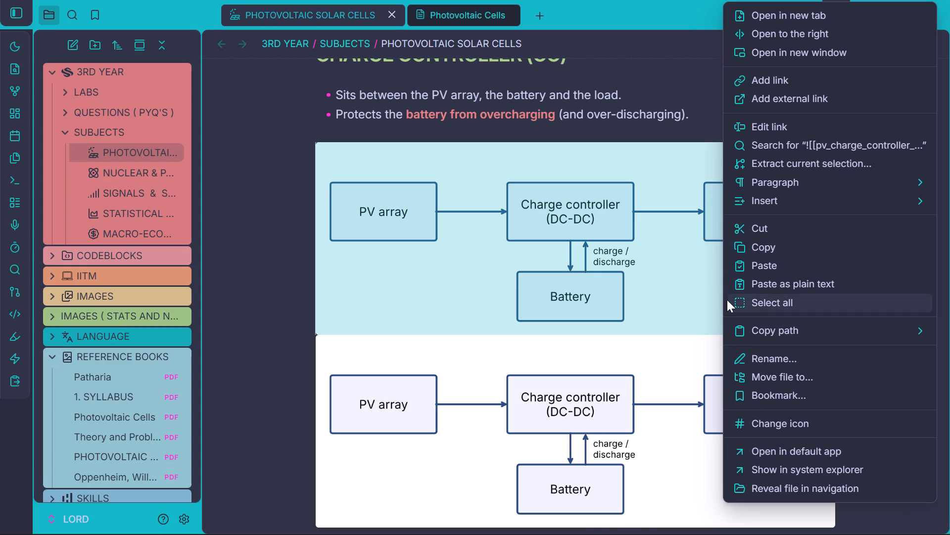
pyautogui.press('Delete')
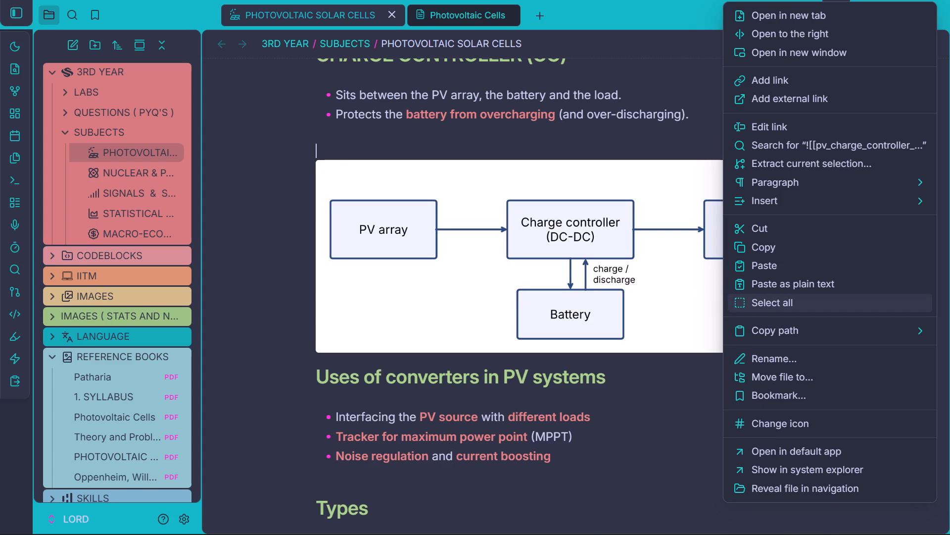
pyautogui.press('BackSpace')
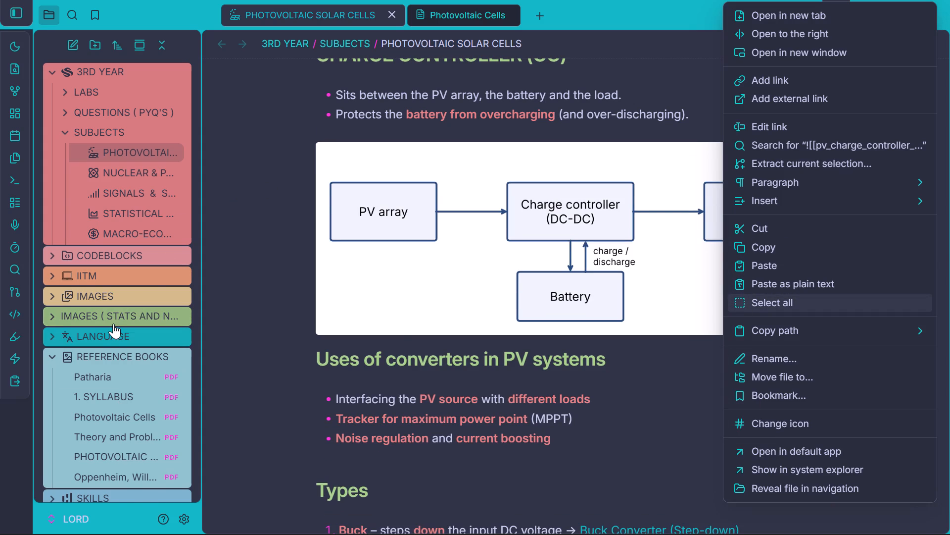
# Expand the IMAGES ( STATS AND N... folder in the vault's file tree.
pyautogui.click(113, 323)
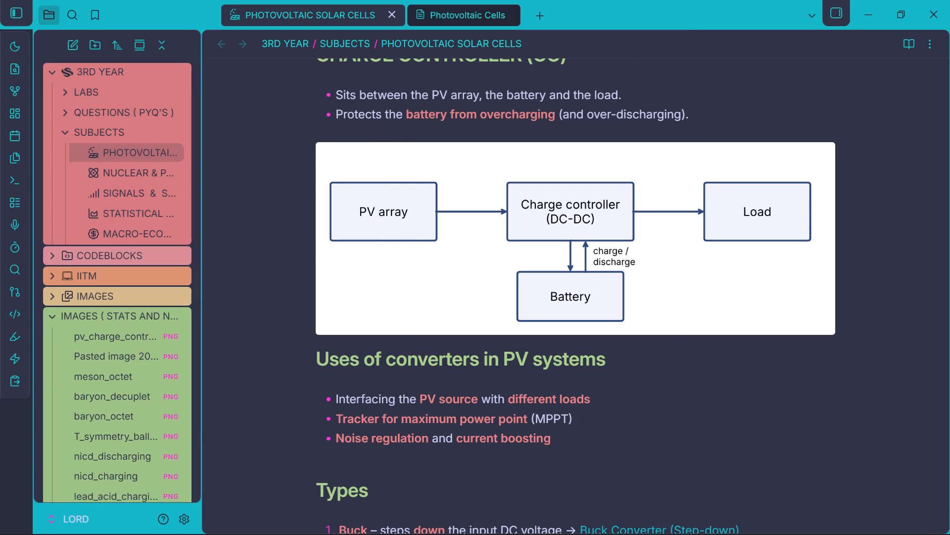
# Convert the "Uses of converters in PV systems", "Types" and "Power devices used" headings to uppercase.
pyautogui.moveTo(647, 362); pyautogui.dragTo(289, 371)
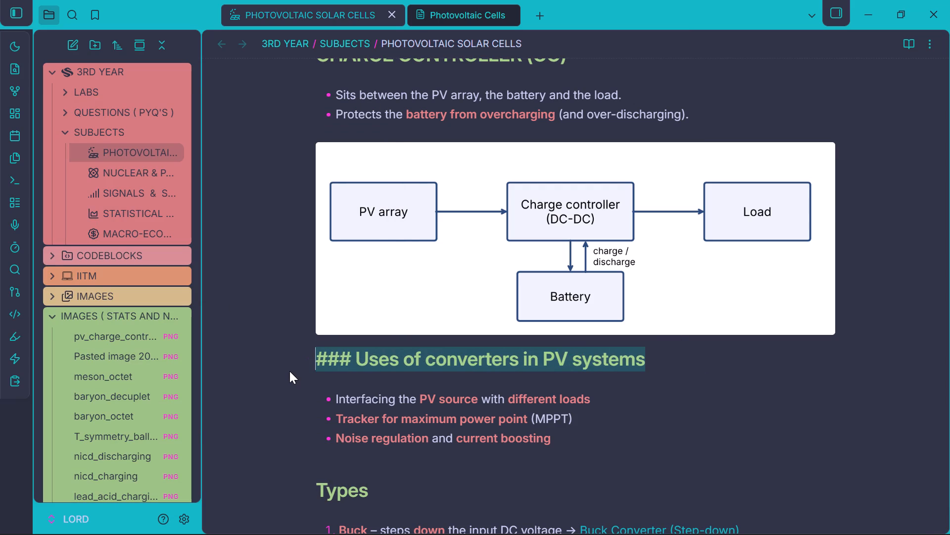
pyautogui.hotkey('ctrl', 'alt', 'u')
pyautogui.scroll(-2, 434, 342)
pyautogui.moveTo(396, 352); pyautogui.dragTo(315, 332)
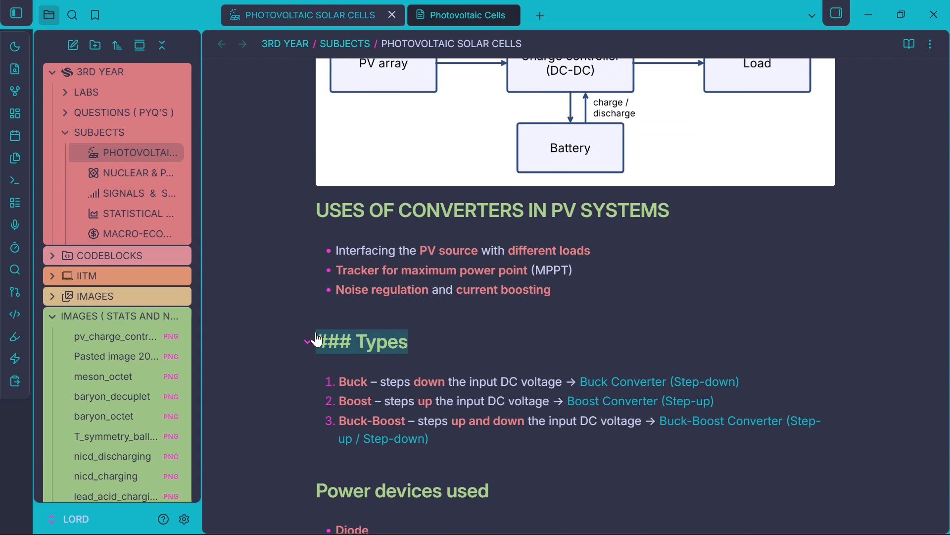
pyautogui.hotkey('ctrl', 'alt', 'u')
pyautogui.scroll(7, 365, 226)
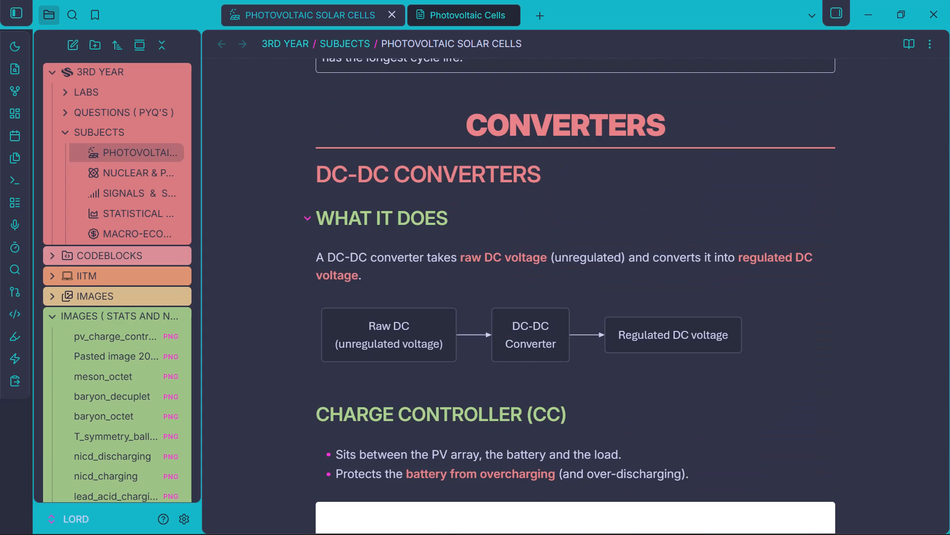
pyautogui.scroll(-8, 364, 226)
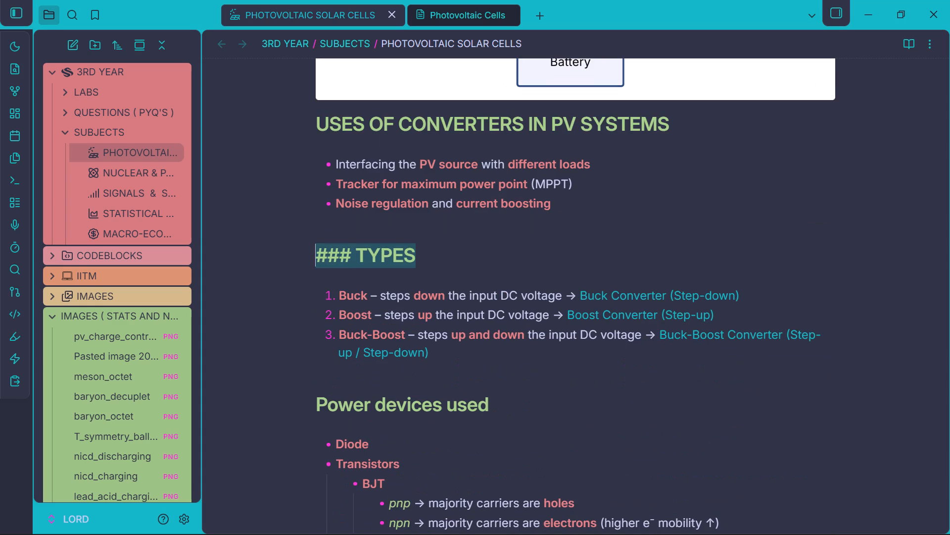
pyautogui.click(455, 379)
pyautogui.scroll(-2, 455, 379)
pyautogui.moveTo(510, 249); pyautogui.dragTo(320, 269)
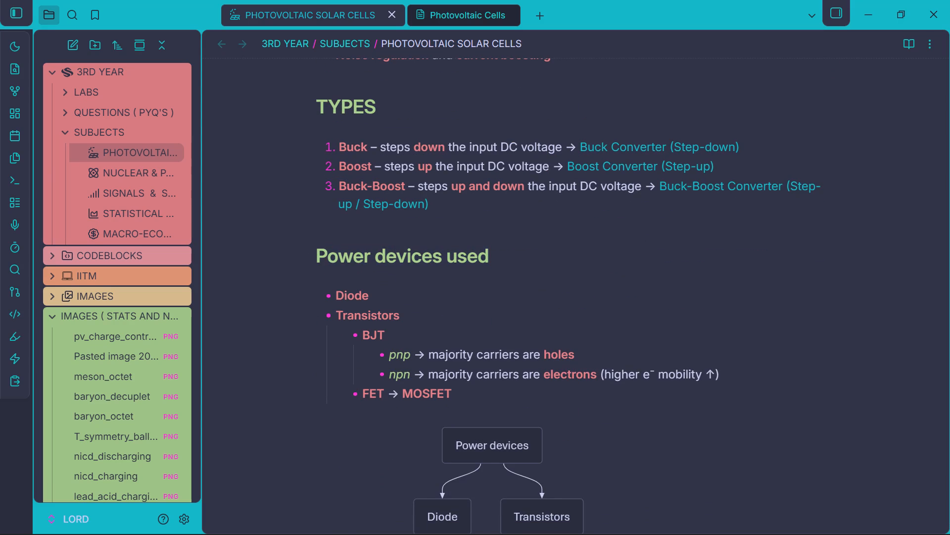
pyautogui.moveTo(320, 269); pyautogui.dragTo(319, 258)
pyautogui.hotkey('ctrl', 'alt', 'u')
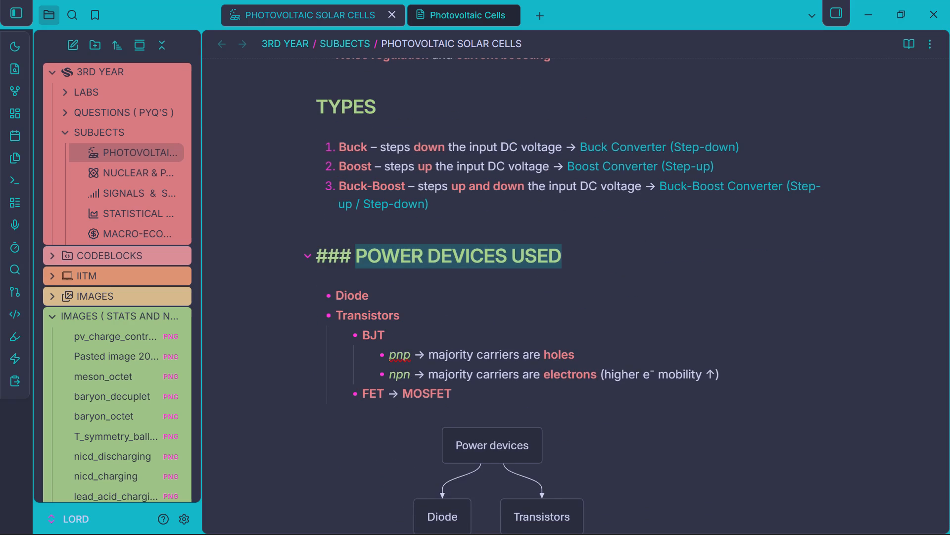
# Add the words "pnp" and "npn" from the BJT bullets to the spelling dictionary.
pyautogui.scroll(-1, 384, 340)
pyautogui.click(398, 280)
pyautogui.rightClick(398, 280)
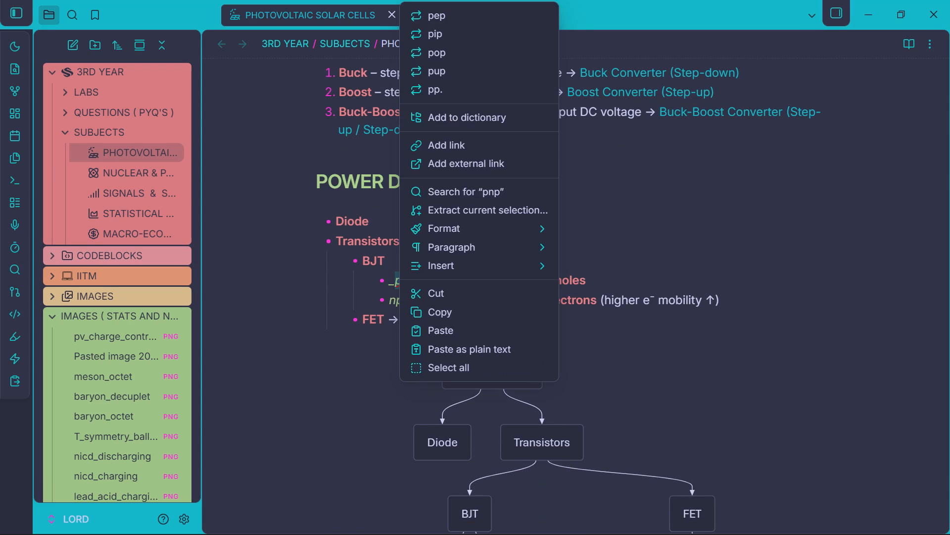
pyautogui.click(441, 105)
pyautogui.click(439, 118)
pyautogui.click(401, 305)
pyautogui.rightClick(401, 305)
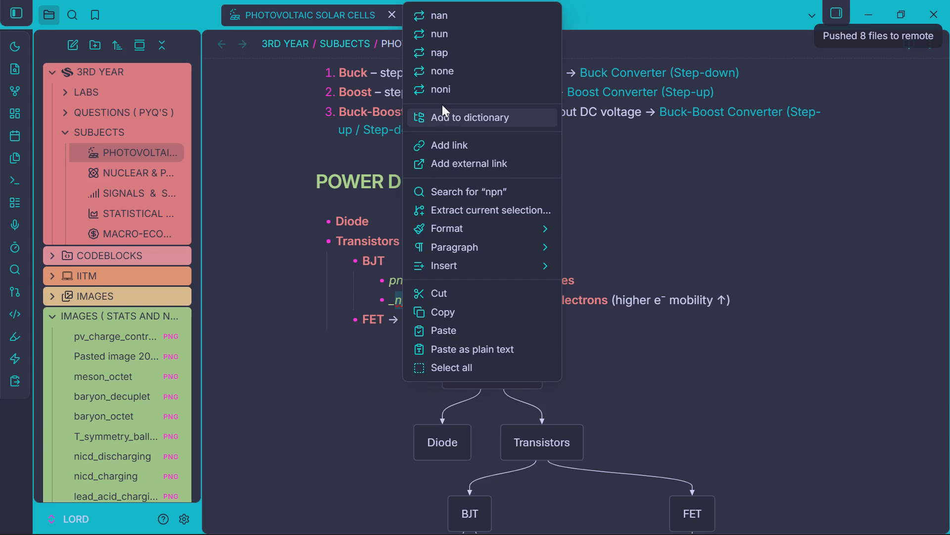
pyautogui.click(446, 115)
pyautogui.click(474, 330)
# Clear the extra line between the power devices diagram and the "Duty Cycle & Inductor Volt-Second Balance" heading.
pyautogui.scroll(-2, 474, 330)
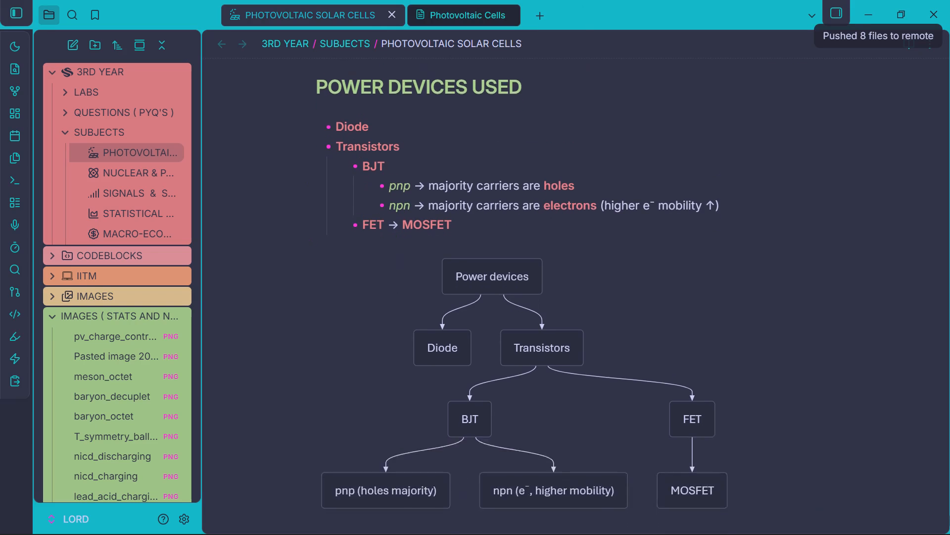
pyautogui.scroll(-2, 474, 330)
pyautogui.moveTo(403, 359); pyautogui.dragTo(390, 335)
pyautogui.press('=')
pyautogui.press('BackSpace')
pyautogui.press('BackSpace')
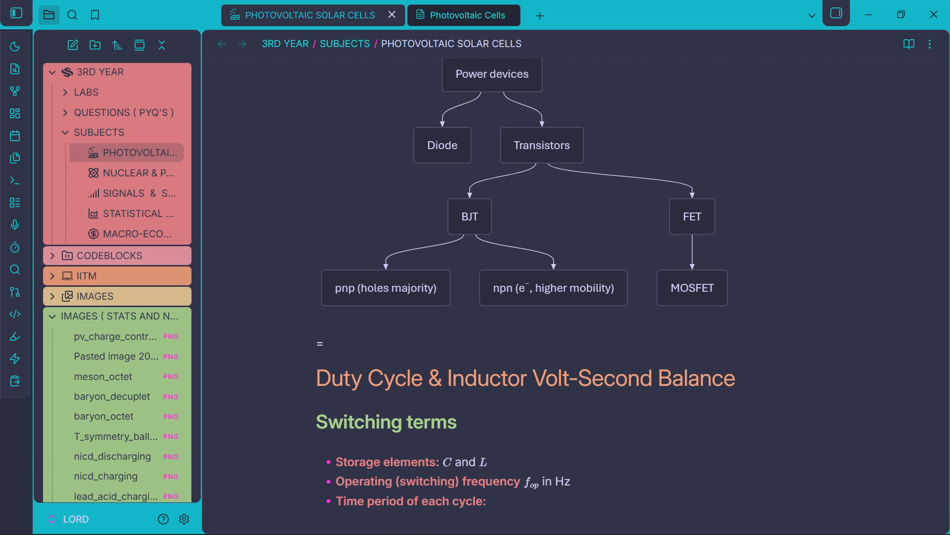
pyautogui.press('Right')
pyautogui.press('BackSpace')
pyautogui.press('BackSpace')
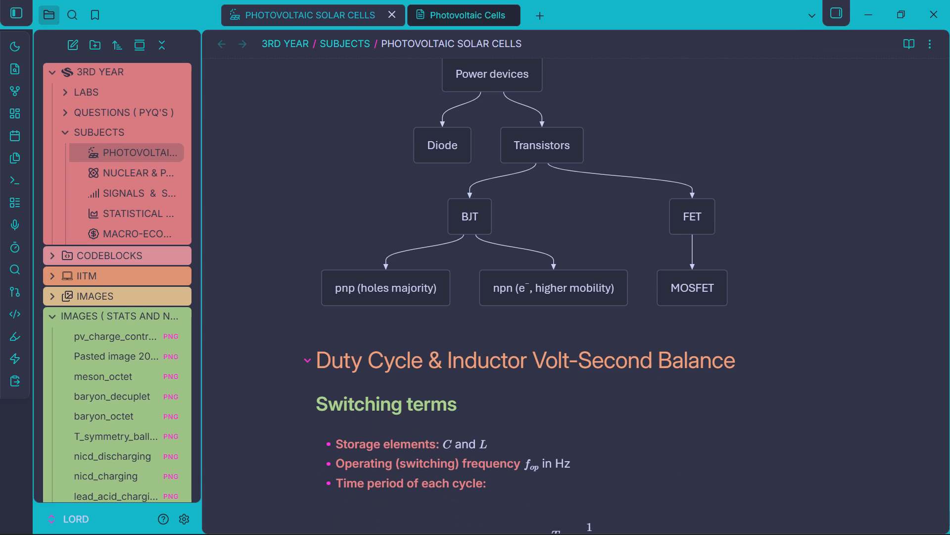
# Convert the "Duty Cycle & Inductor Volt-Second Balance" heading to uppercase and make it bold.
pyautogui.moveTo(741, 353); pyautogui.dragTo(320, 373)
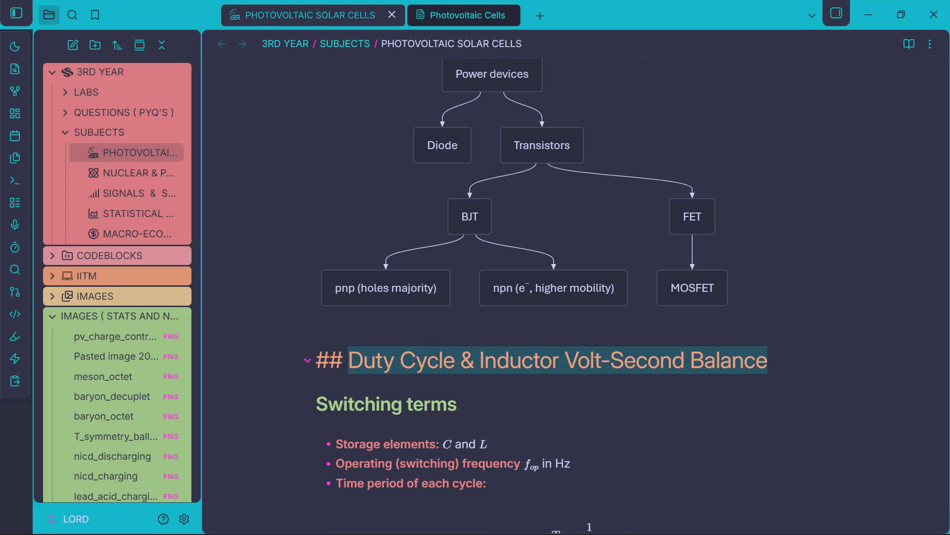
pyautogui.hotkey('ctrl', 'alt', 'u')
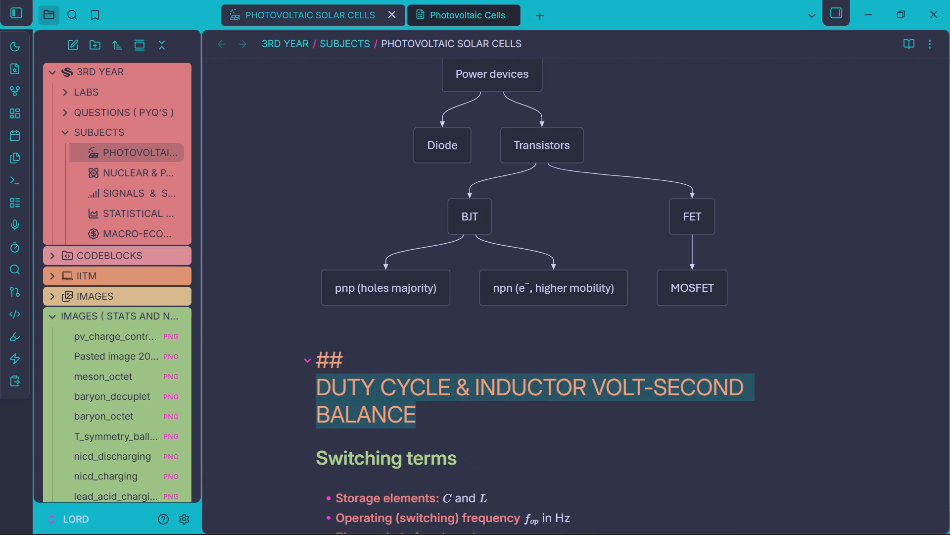
pyautogui.hotkey('ctrl', 'b')
# Convert the "Switching terms" heading to uppercase.
pyautogui.scroll(-1, 341, 389)
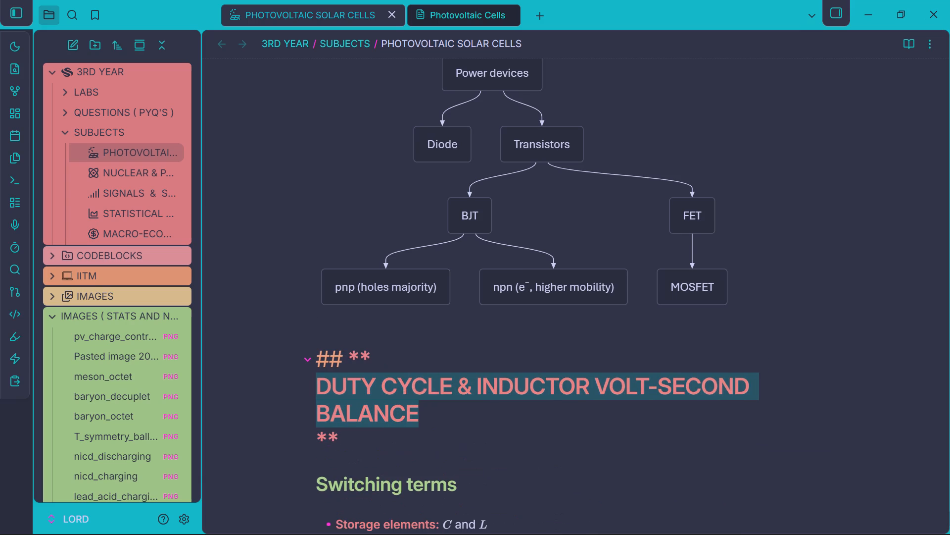
pyautogui.moveTo(464, 414); pyautogui.dragTo(322, 407)
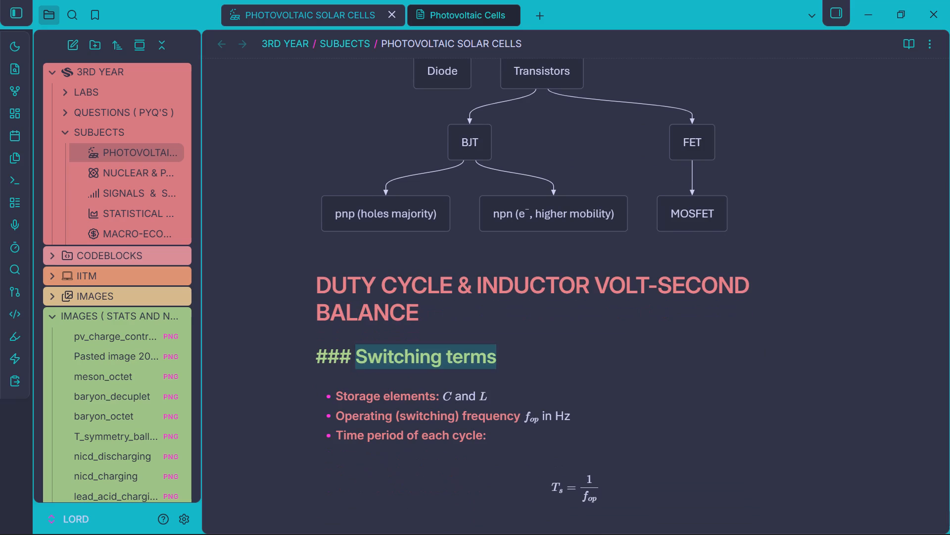
pyautogui.hotkey('ctrl', 'alt', 'u')
# Review the reformatted note from the Converters title down to the duty cycle equations and the Inductor equation heading.
pyautogui.scroll(-1, 325, 416)
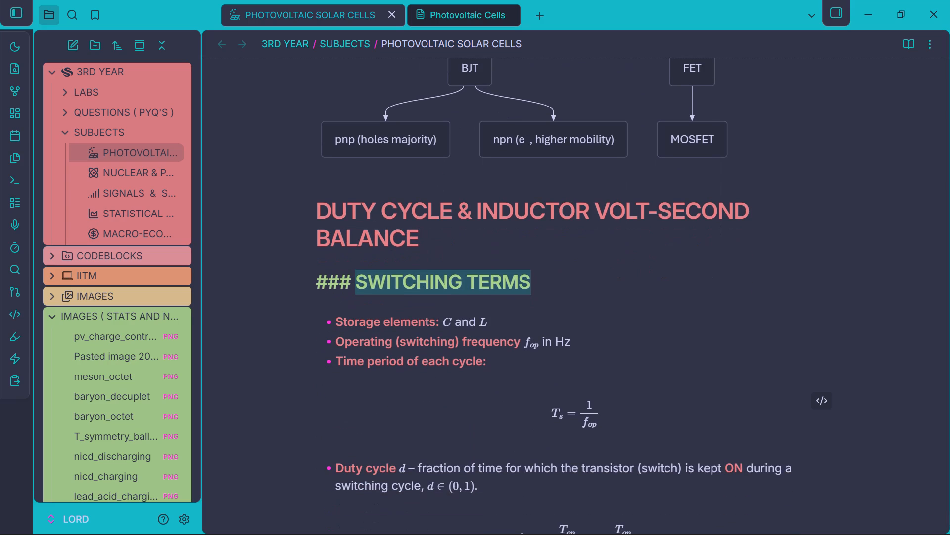
pyautogui.scroll(10, 376, 398)
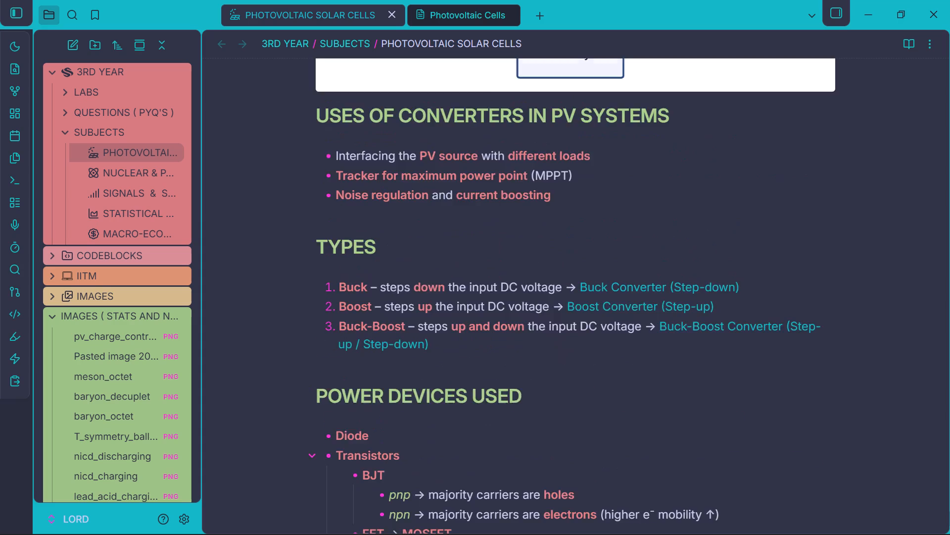
pyautogui.scroll(13, 376, 398)
pyautogui.scroll(-4, 376, 398)
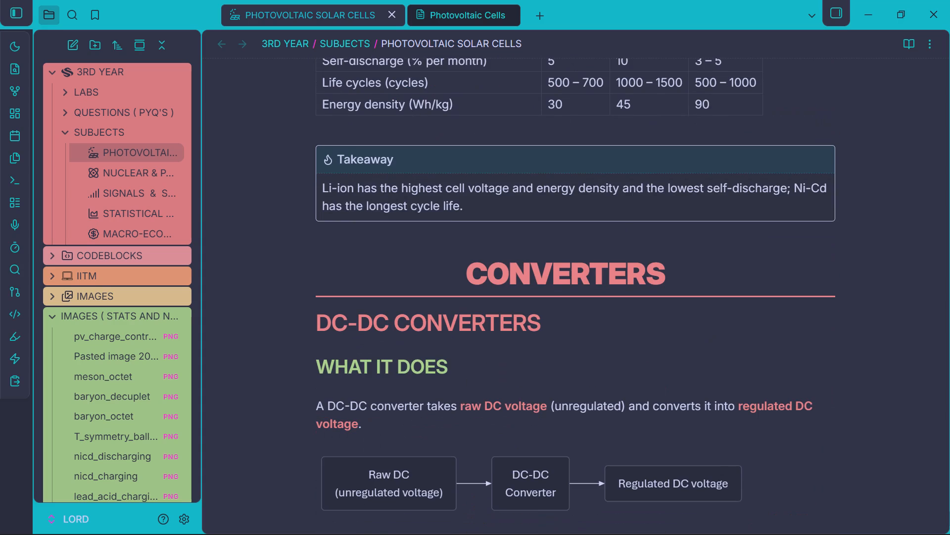
pyautogui.scroll(-12, 376, 398)
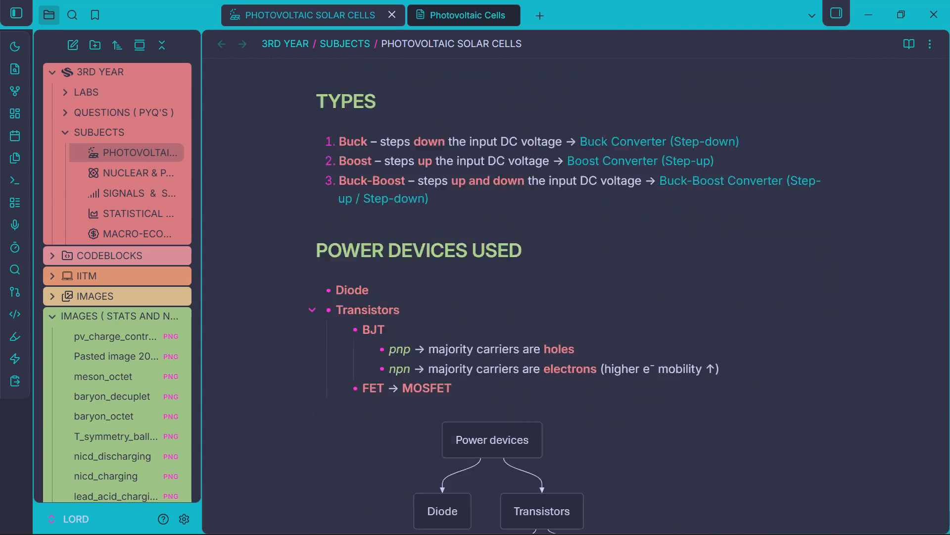
pyautogui.scroll(-9, 376, 398)
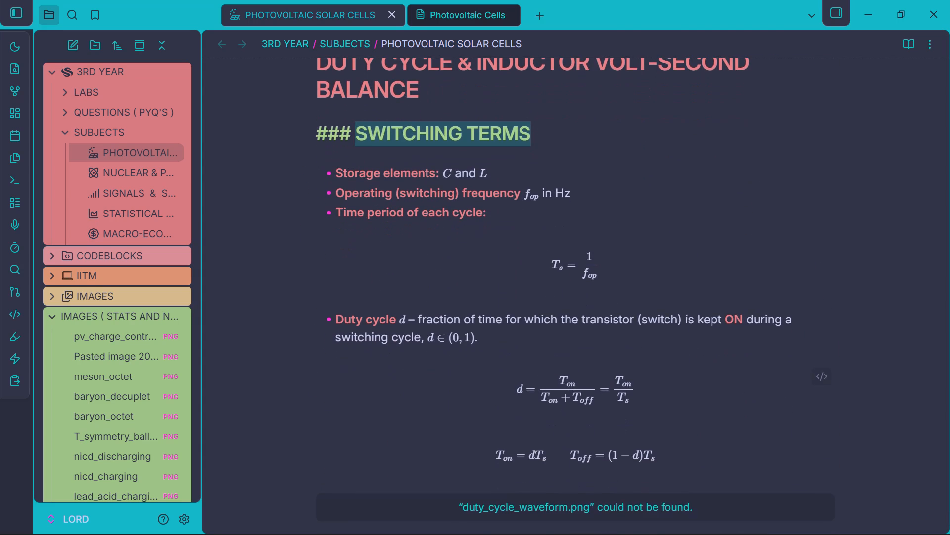
pyautogui.scroll(-2, 388, 367)
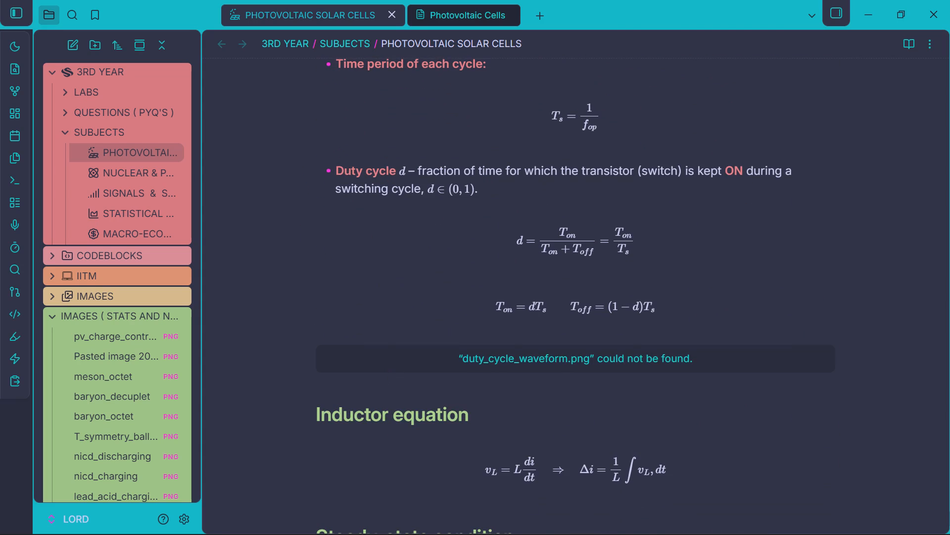
pyautogui.click(365, 384)
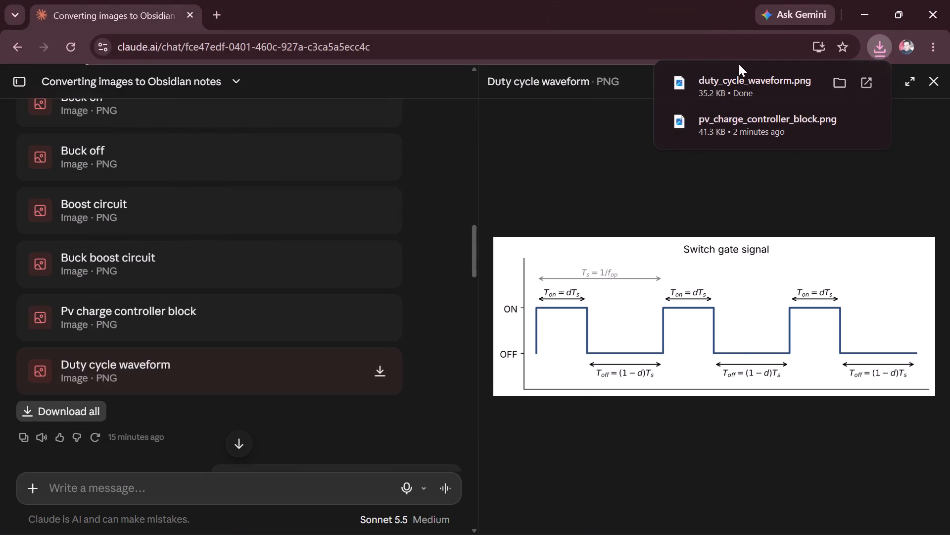
# Insert the downloaded duty_cycle_waveform image into the Obsidian note between the duty cycle equations and the Inductor equation heading.
pyautogui.moveTo(740, 87); pyautogui.dragTo(457, 532)
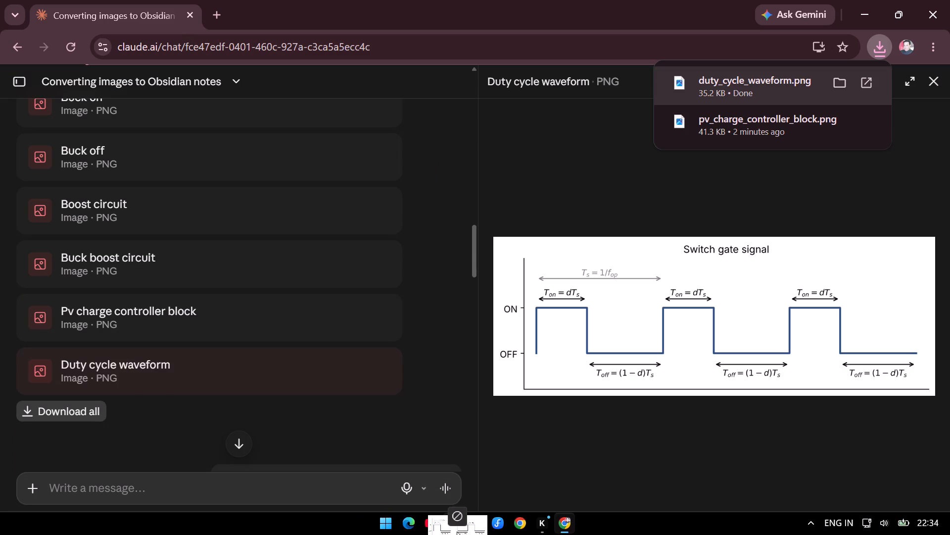
pyautogui.moveTo(457, 532); pyautogui.dragTo(413, 354)
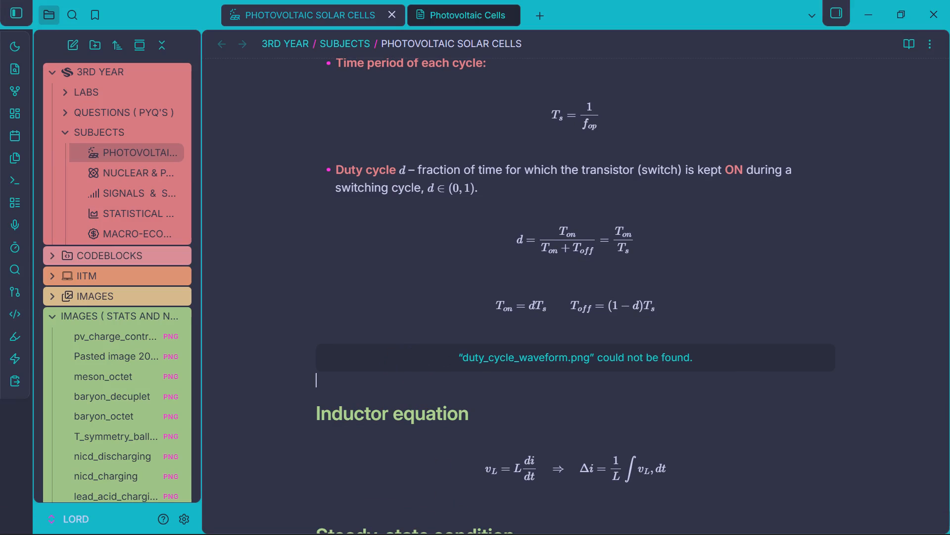
pyautogui.click(563, 529)
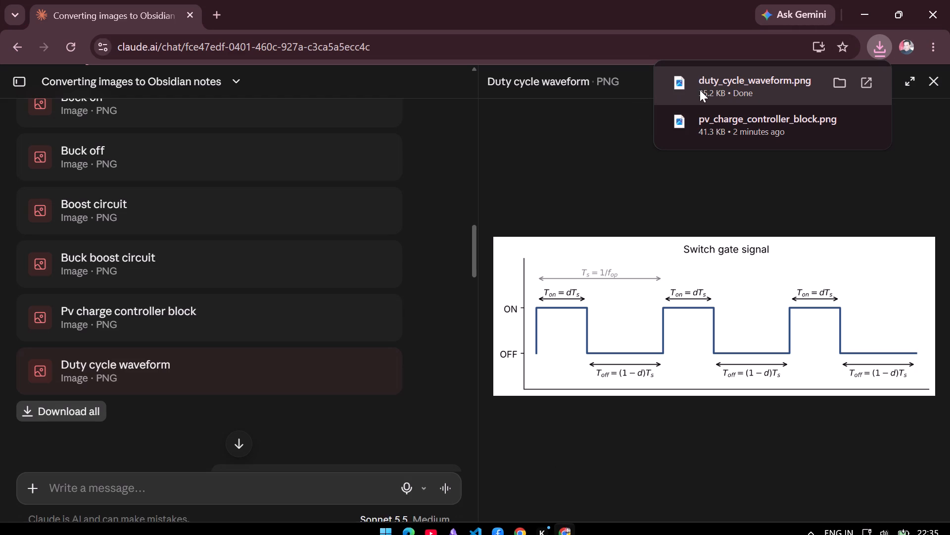
pyautogui.moveTo(711, 88); pyautogui.dragTo(399, 390)
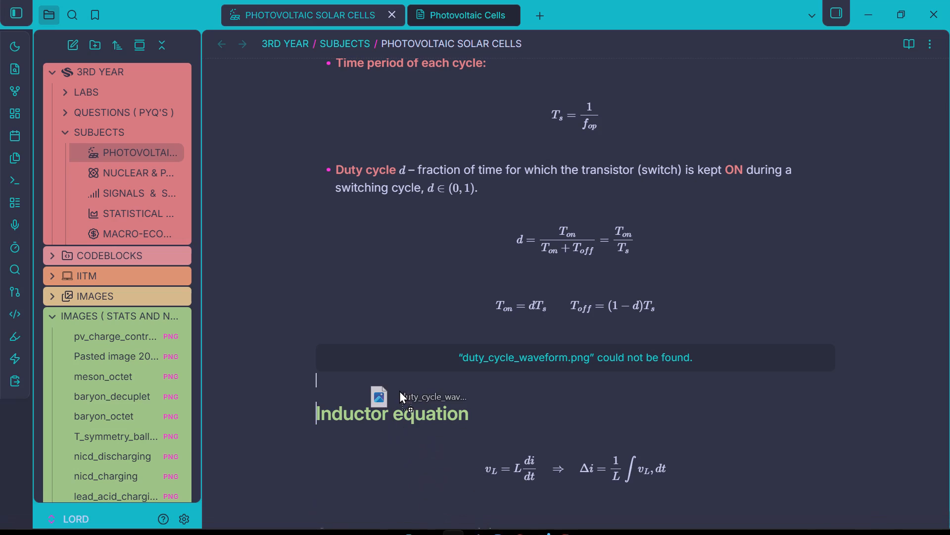
pyautogui.moveTo(399, 390); pyautogui.dragTo(398, 384)
pyautogui.scroll(-2, 477, 359)
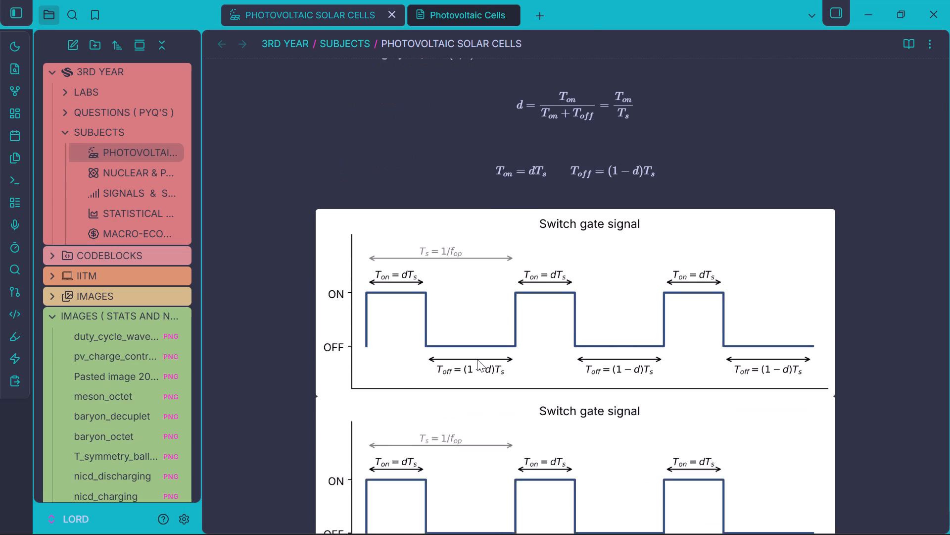
# Delete the duplicate switch gate signal waveform image below the duty cycle equations.
pyautogui.rightClick(519, 278)
pyautogui.click(362, 289)
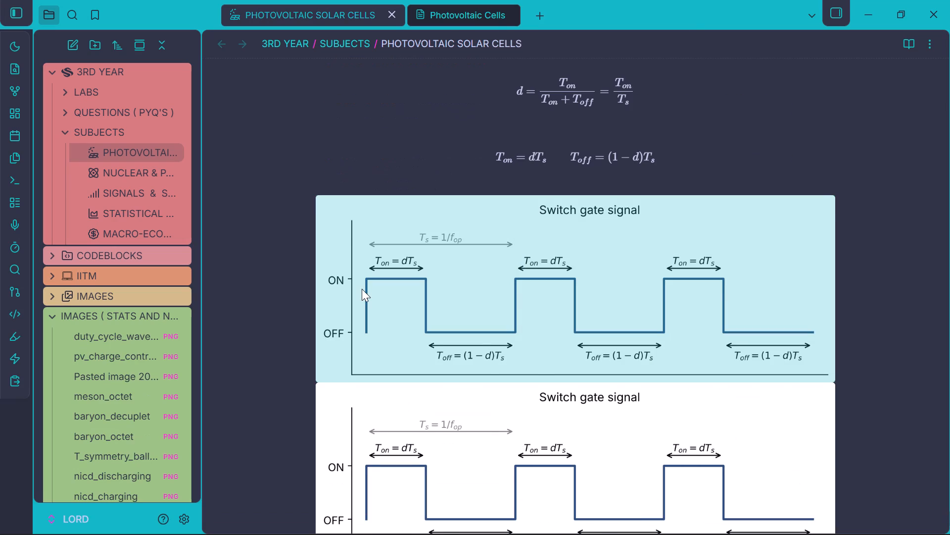
pyautogui.press('Delete')
# Convert the "Inductor equation" heading to uppercase.
pyautogui.scroll(-1, 362, 289)
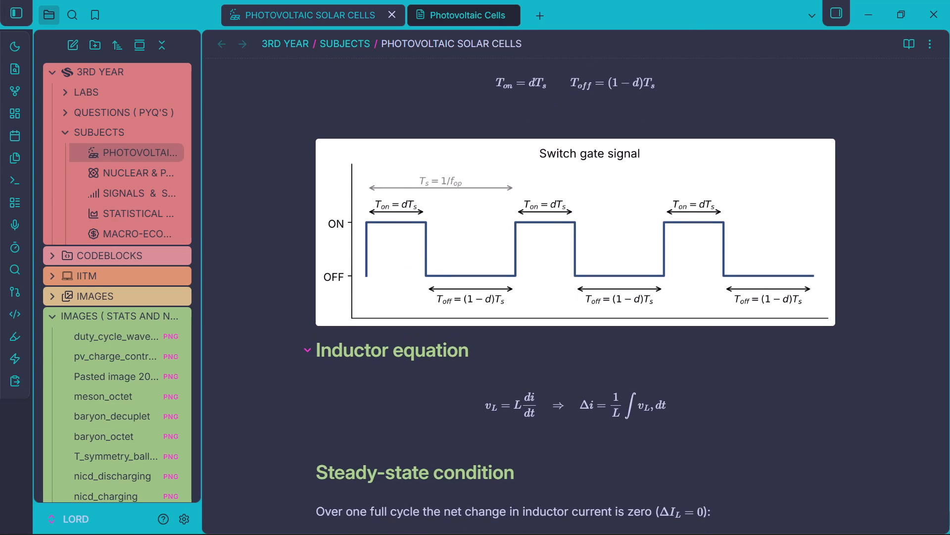
pyautogui.moveTo(479, 348); pyautogui.dragTo(309, 350)
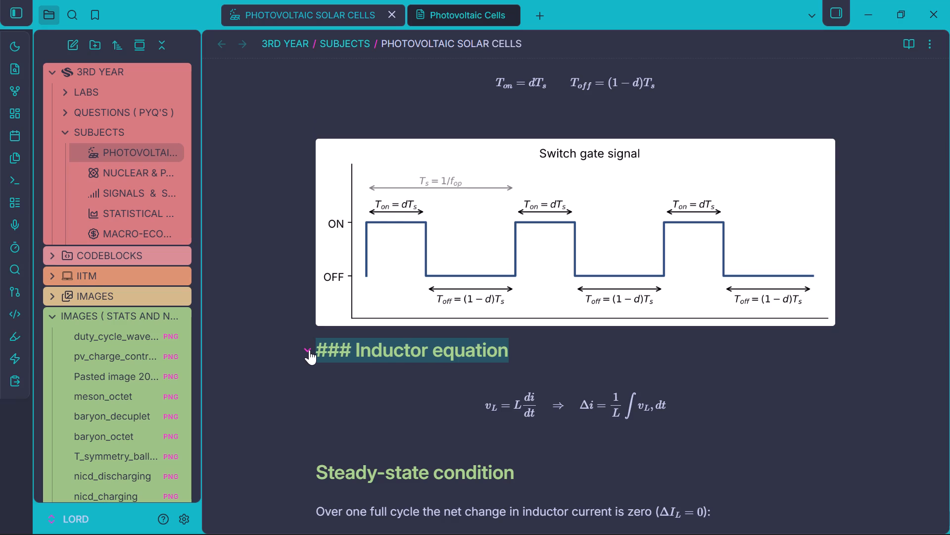
pyautogui.hotkey('ctrl', 'alt', 'u')
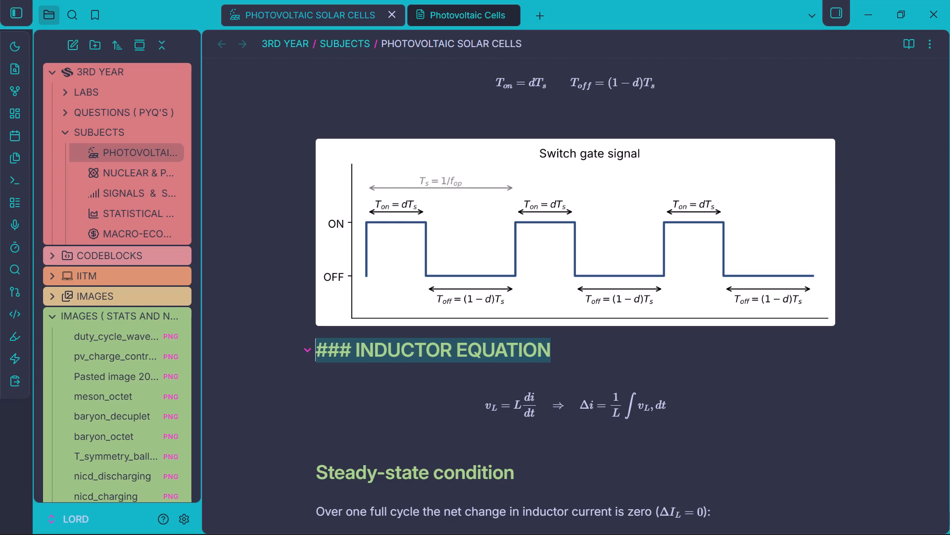
# Remove the stray comma between v_L and dt in the formula under the INDUCTOR EQUATION heading.
pyautogui.scroll(1, 432, 333)
pyautogui.scroll(2, 676, 241)
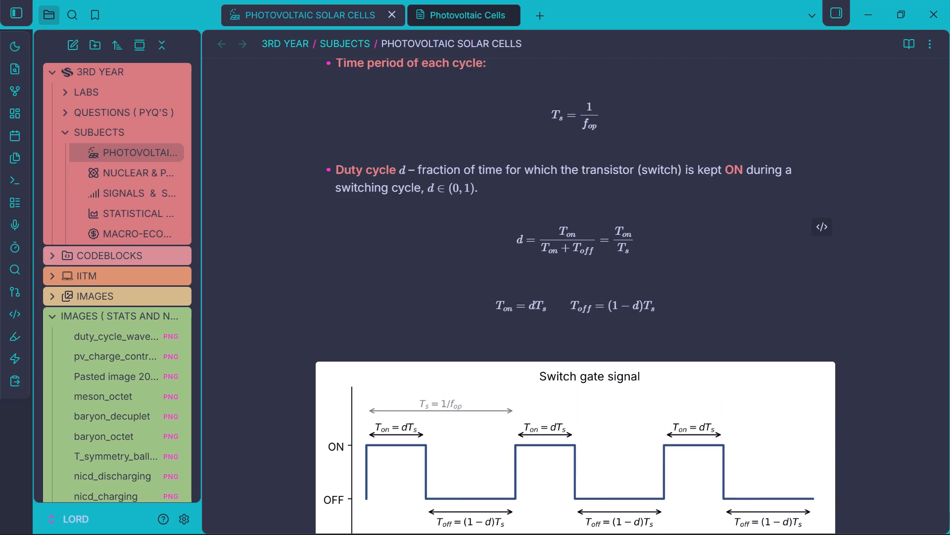
pyautogui.scroll(1, 674, 235)
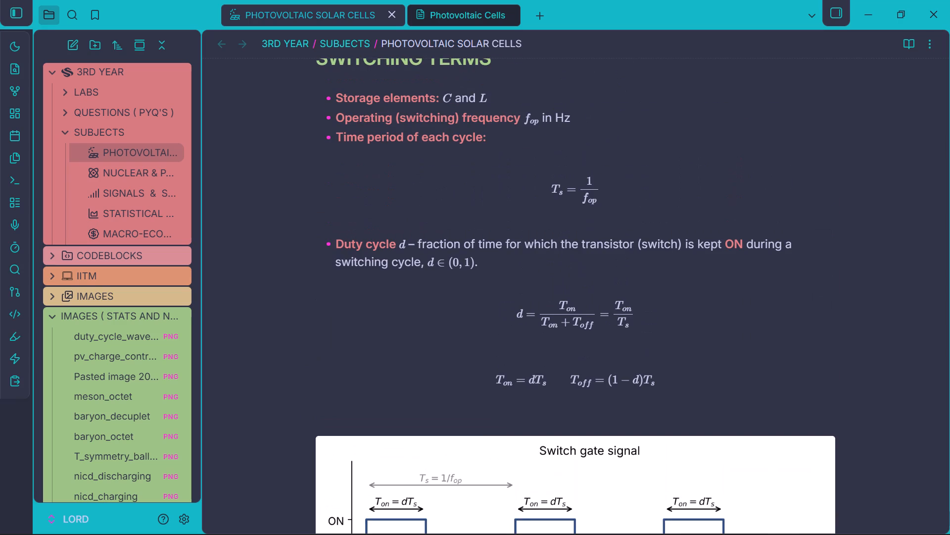
pyautogui.scroll(-2, 674, 235)
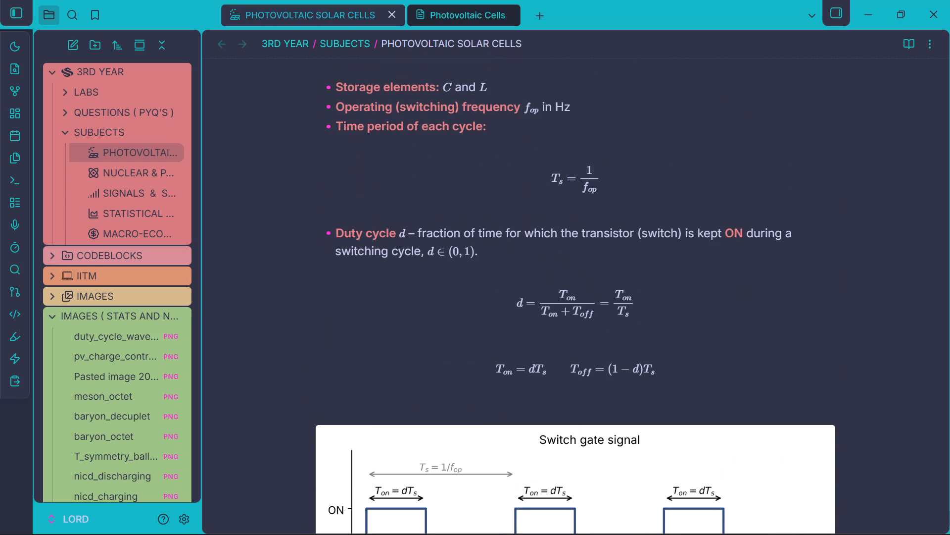
pyautogui.scroll(-1, 674, 235)
pyautogui.scroll(-1, 658, 360)
pyautogui.click(674, 412)
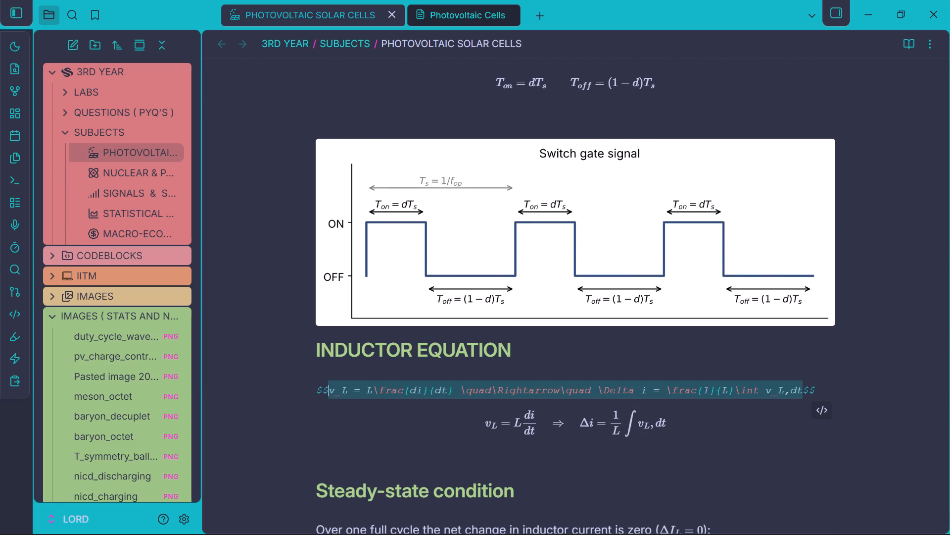
pyautogui.click(658, 422)
pyautogui.click(792, 392)
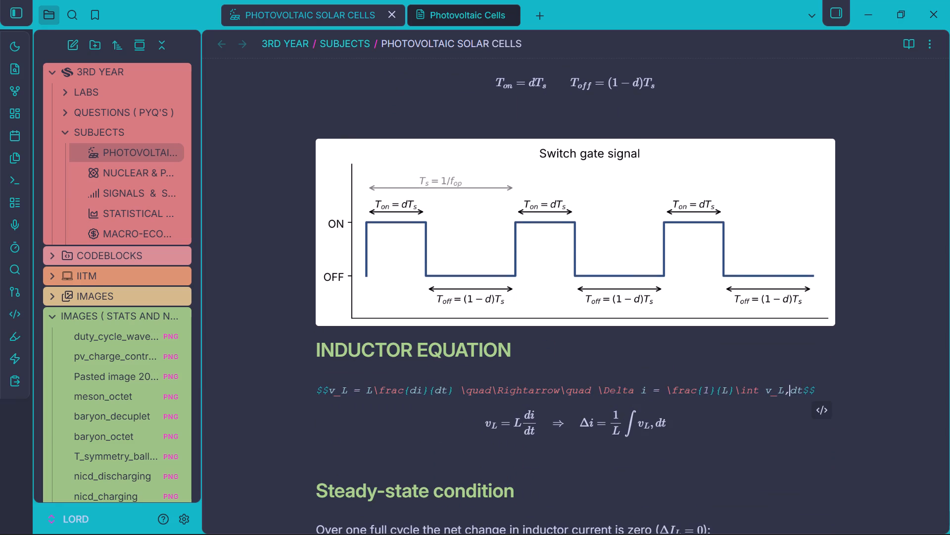
pyautogui.press('BackSpace')
pyautogui.click(718, 439)
pyautogui.click(608, 465)
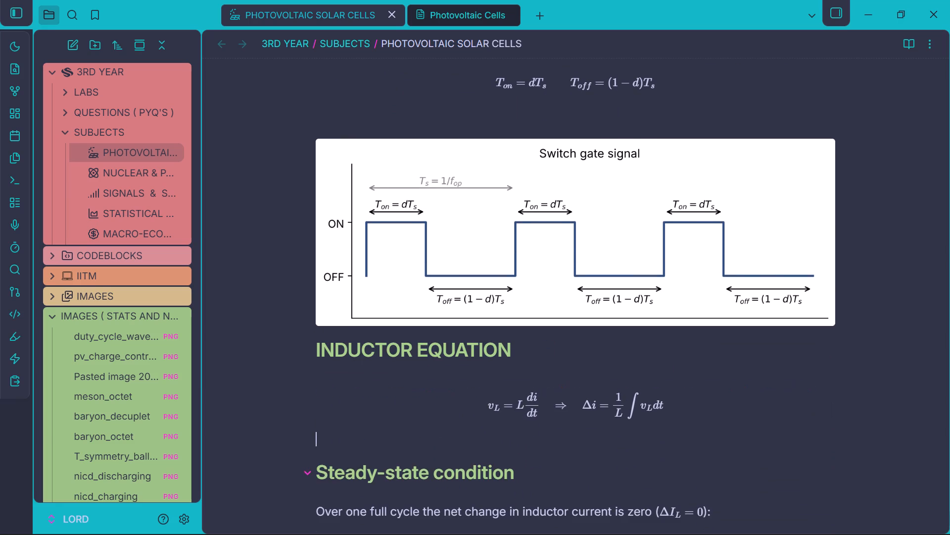
# Convert the "Steady-state condition" heading to uppercase.
pyautogui.scroll(-1, 608, 465)
pyautogui.moveTo(553, 407); pyautogui.dragTo(312, 381)
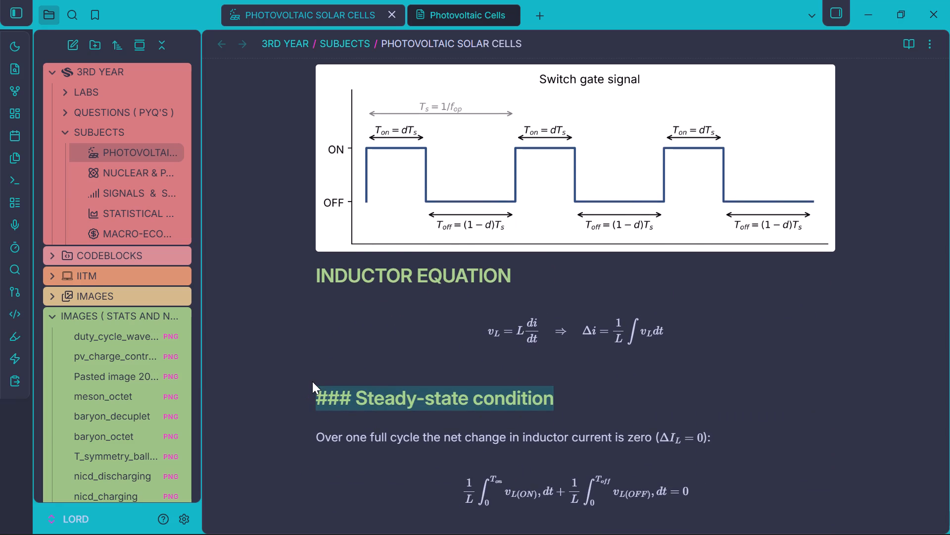
pyautogui.hotkey('ctrl', 'alt', 'u')
# Remove the stray commas before dt in both integrals of the steady-state condition equation.
pyautogui.scroll(-2, 312, 381)
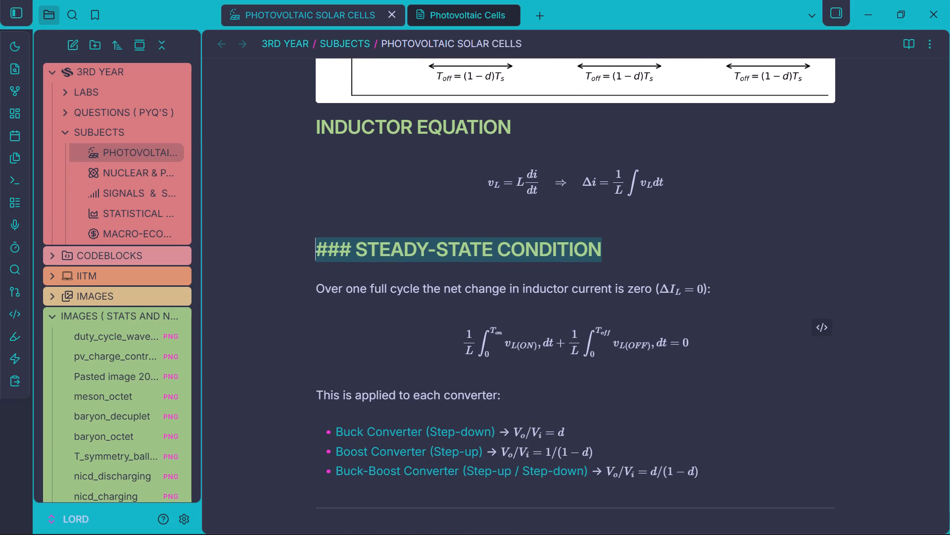
pyautogui.click(541, 346)
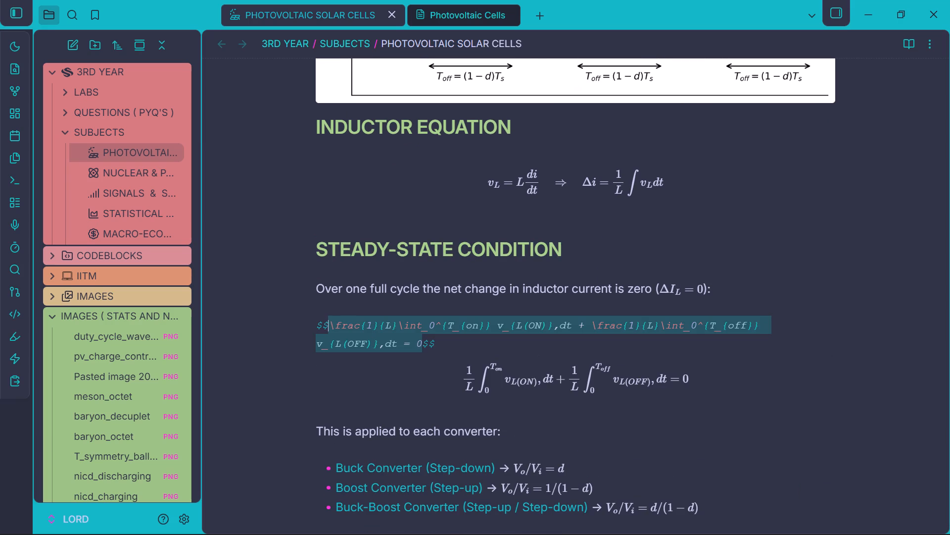
pyautogui.click(558, 326)
pyautogui.press('BackSpace')
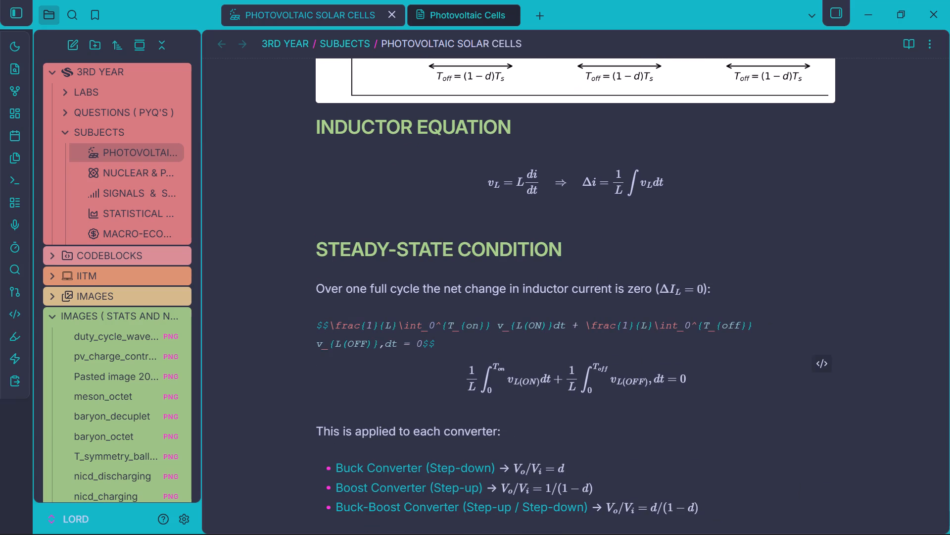
pyautogui.click(385, 343)
pyautogui.press('BackSpace')
pyautogui.click(417, 409)
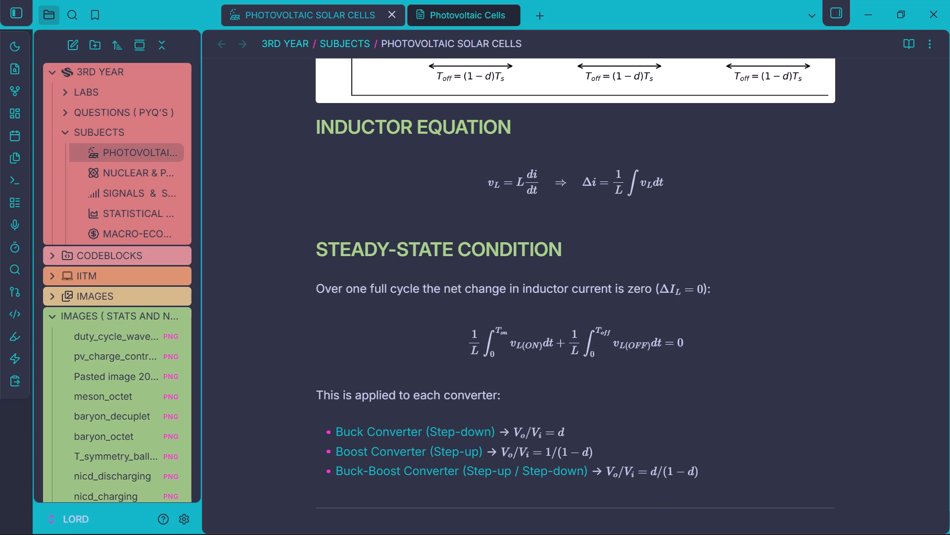
# Delete the horizontal divider between the converter list and the Buck Converter (Step-down) heading.
pyautogui.scroll(-2, 496, 384)
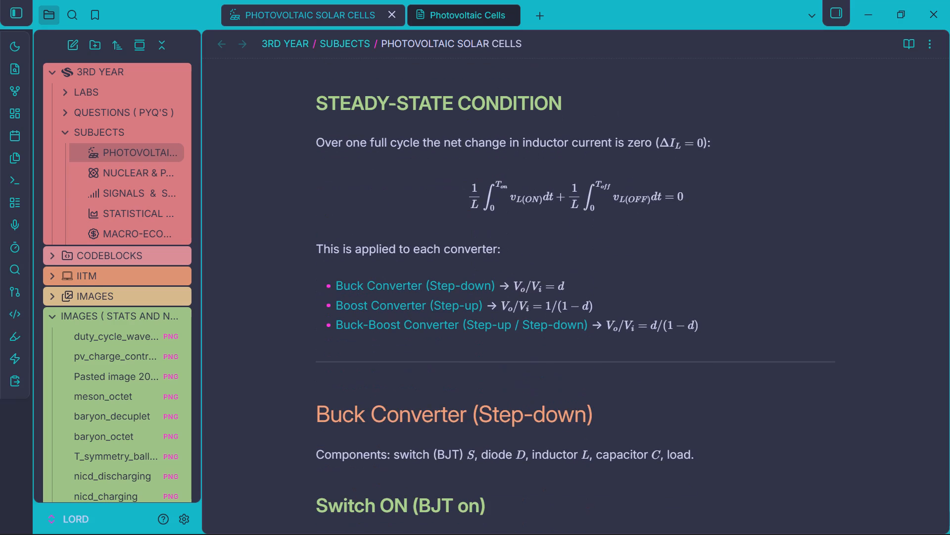
pyautogui.moveTo(447, 377); pyautogui.dragTo(432, 346)
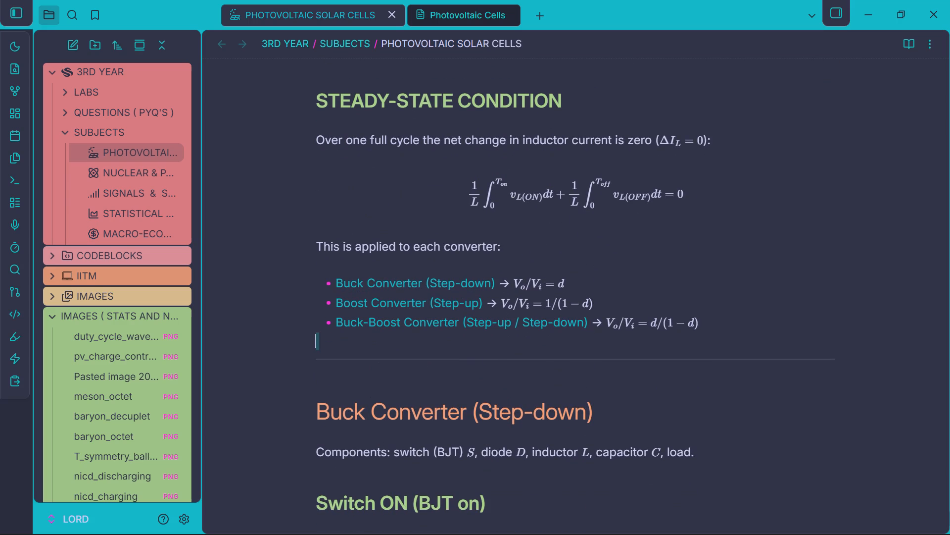
pyautogui.moveTo(432, 346); pyautogui.dragTo(430, 347)
pyautogui.press('BackSpace')
# Convert the "Buck Converter (Step-down)" heading to uppercase and make it bold.
pyautogui.moveTo(628, 386); pyautogui.dragTo(336, 381)
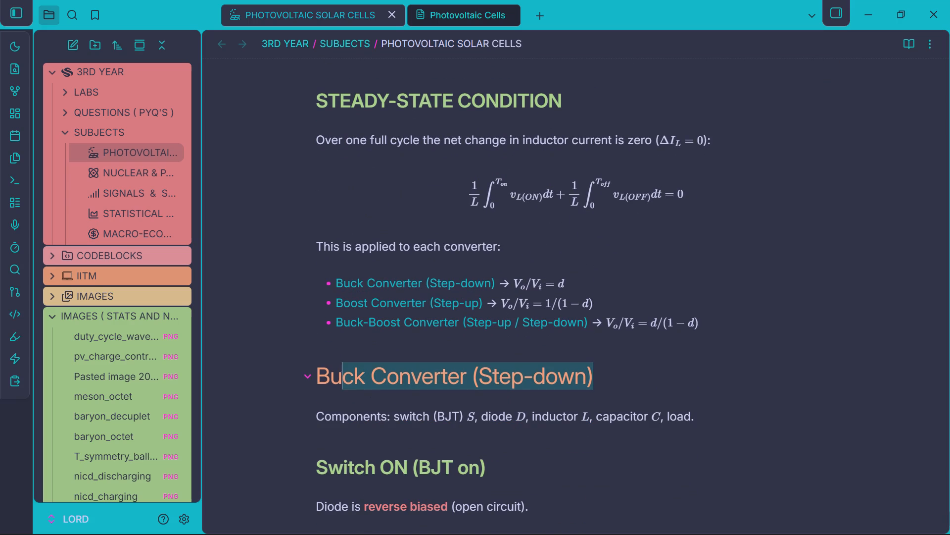
pyautogui.moveTo(336, 381); pyautogui.dragTo(317, 375)
pyautogui.hotkey('ctrl', 'alt', 'u')
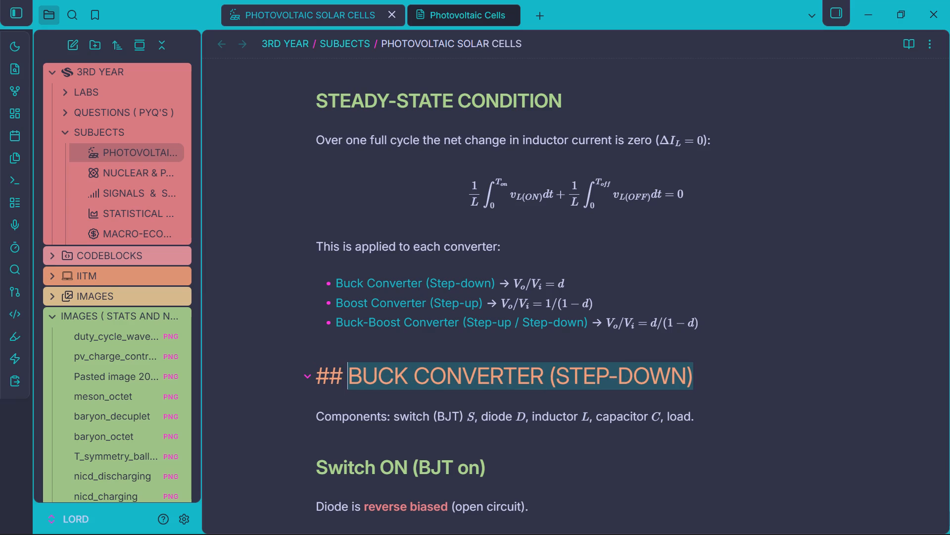
pyautogui.hotkey('ctrl', 'b')
# Delete the broken buck_on.png and buck_off.png embeds from the Switch ON and Switch OFF sections, plus the leftover blank line above the V_L(ON) equation.
pyautogui.scroll(-2, 317, 375)
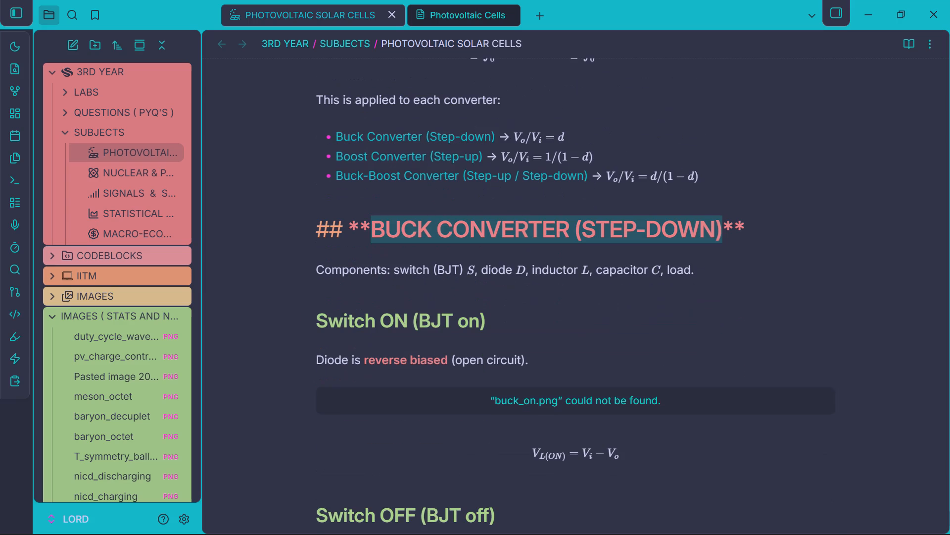
pyautogui.moveTo(436, 423); pyautogui.dragTo(413, 391)
pyautogui.press('BackSpace')
pyautogui.scroll(-2, 413, 391)
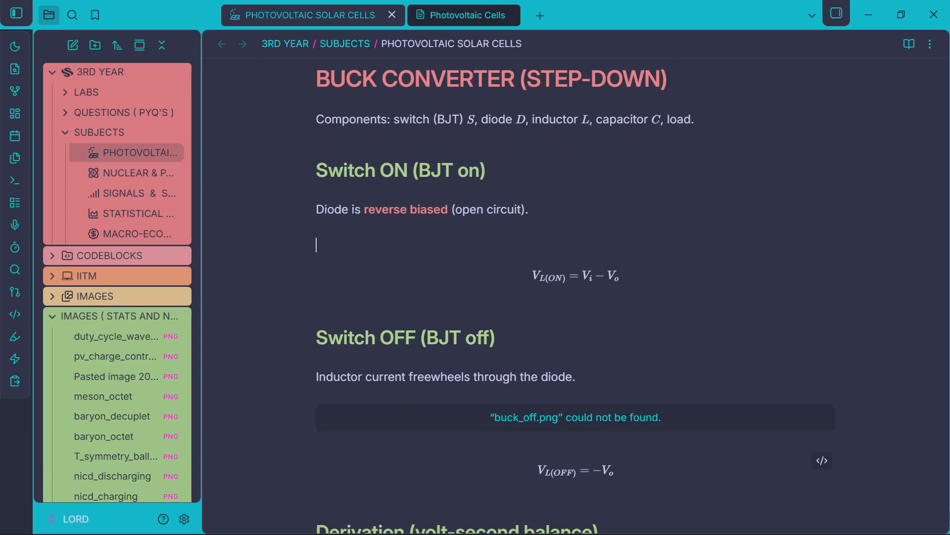
pyautogui.moveTo(422, 439); pyautogui.dragTo(418, 420)
pyautogui.click(412, 454)
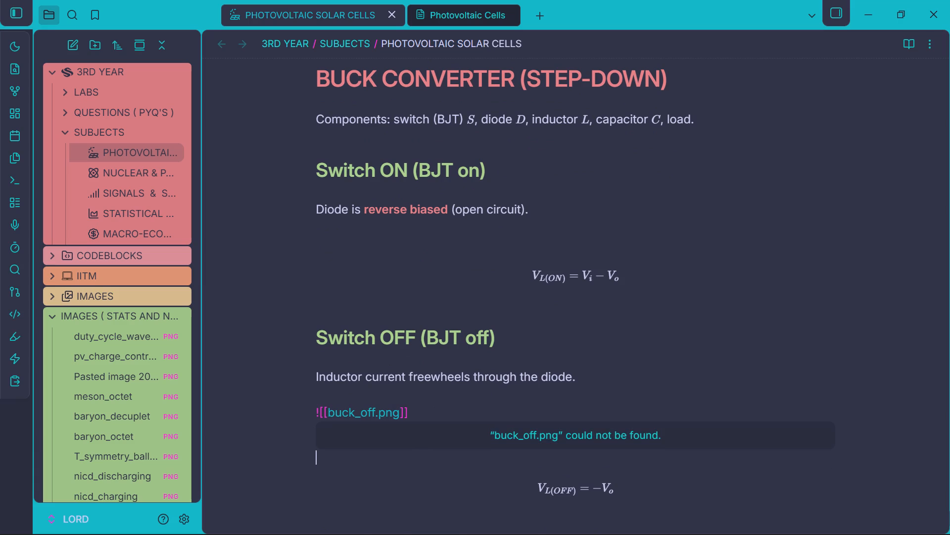
pyautogui.moveTo(402, 448); pyautogui.dragTo(400, 398)
pyautogui.press('BackSpace')
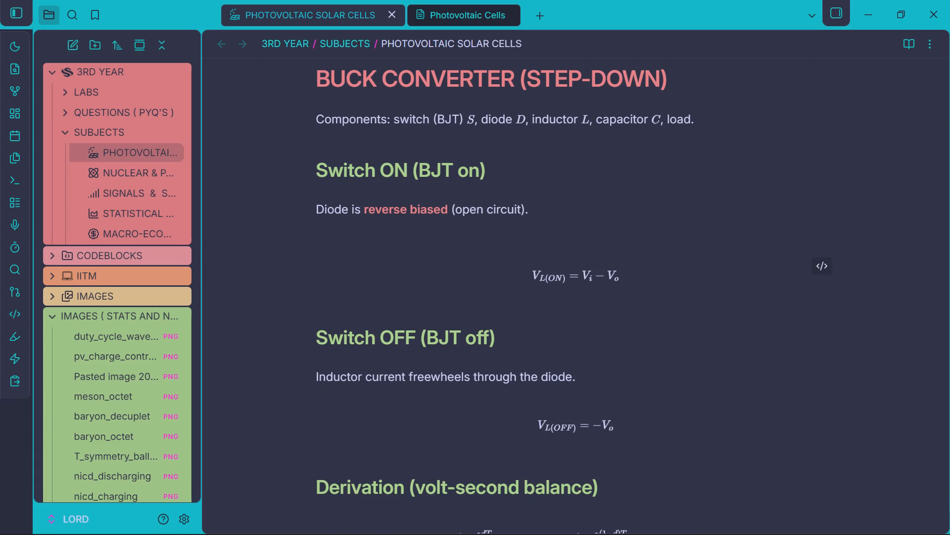
pyautogui.click(463, 246)
pyautogui.press('BackSpace')
# Place the insertion point below the buck converter's components line and copy a screenshot of Figure 14.9's diagrams (a) to (c), without the figure title, from the Photovoltaic Cells PDF.
pyautogui.scroll(-4, 438, 388)
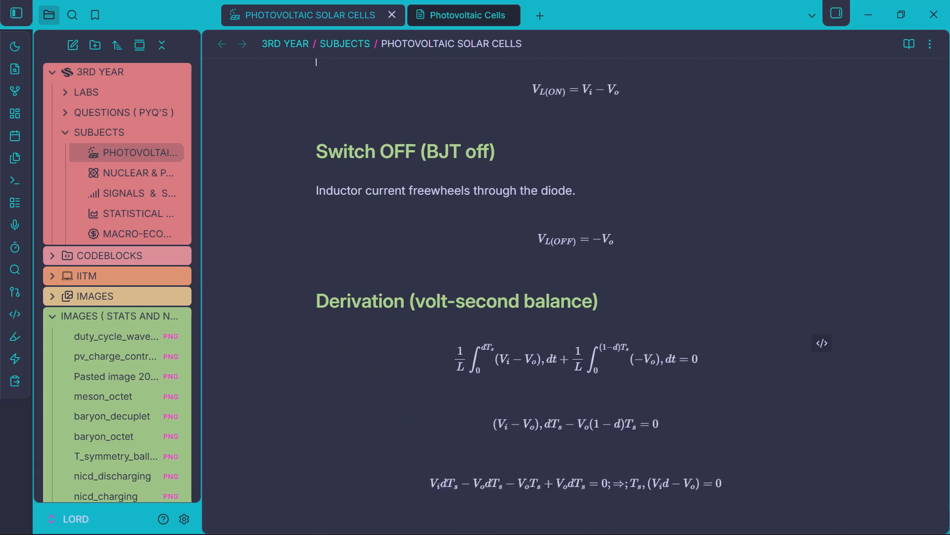
pyautogui.scroll(7, 438, 390)
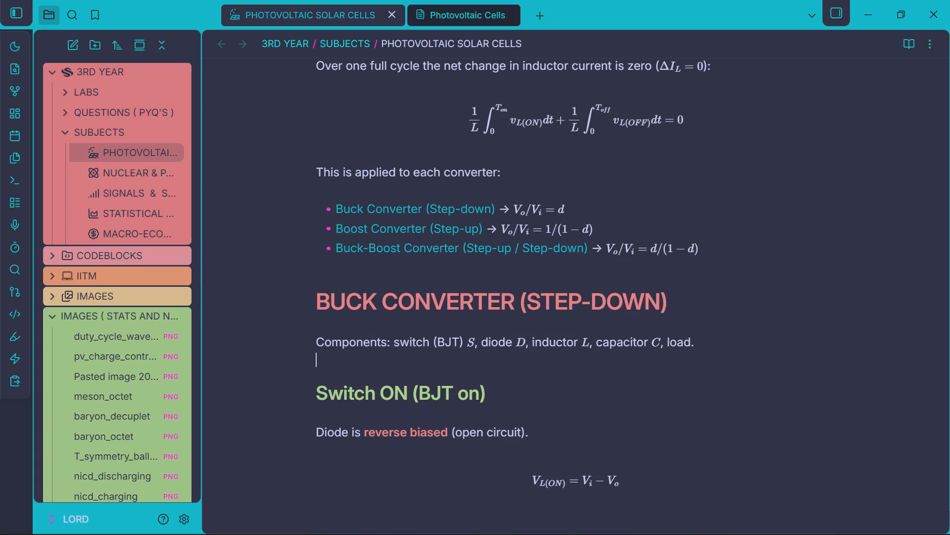
pyautogui.click(436, 364)
pyautogui.click(341, 16)
pyautogui.click(449, 13)
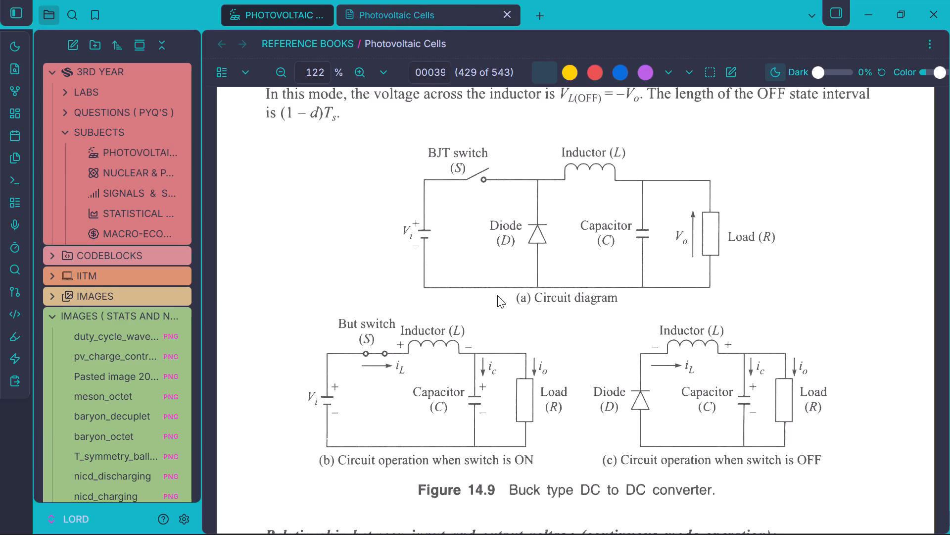
pyautogui.press('ctrl+super+Left')
pyautogui.press('Print')
pyautogui.press(';')
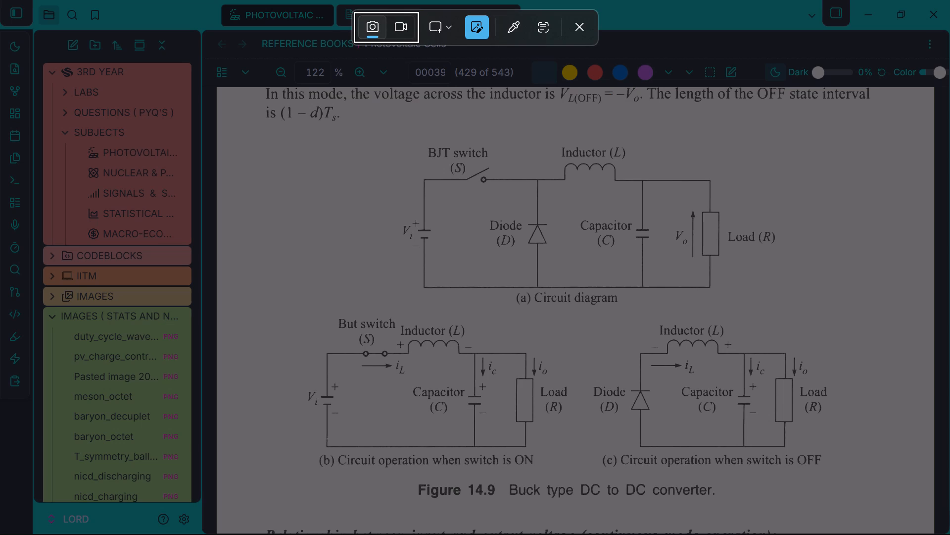
pyautogui.moveTo(259, 124); pyautogui.dragTo(902, 479)
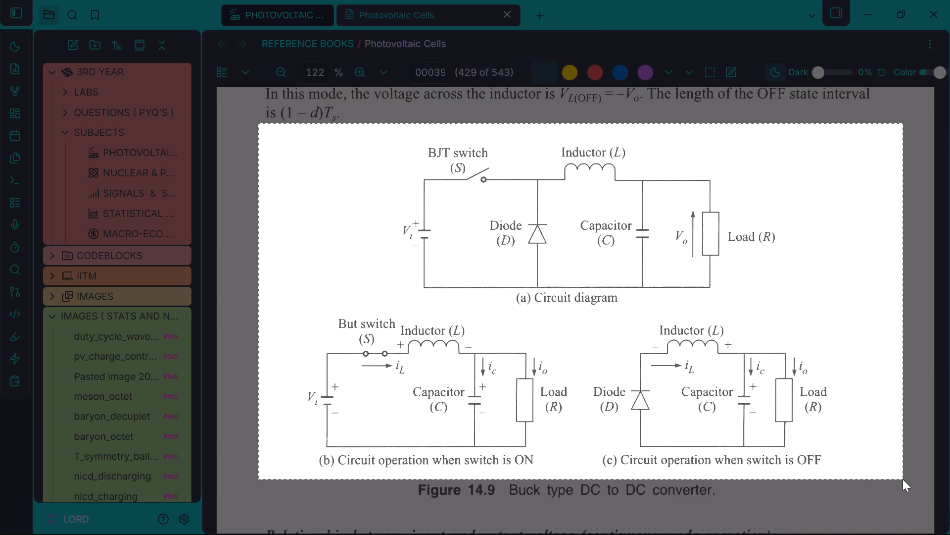
pyautogui.moveTo(902, 479); pyautogui.dragTo(883, 476)
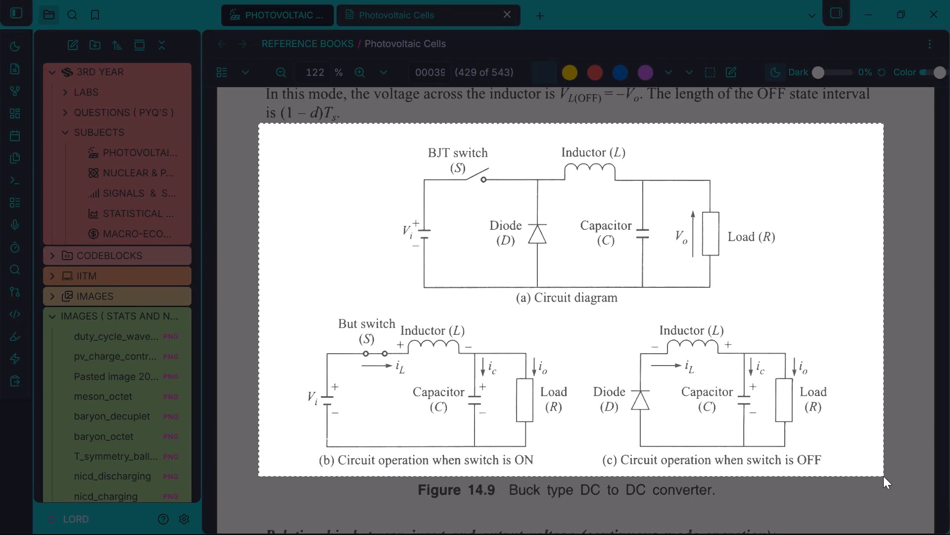
pyautogui.moveTo(570, 123); pyautogui.dragTo(569, 128)
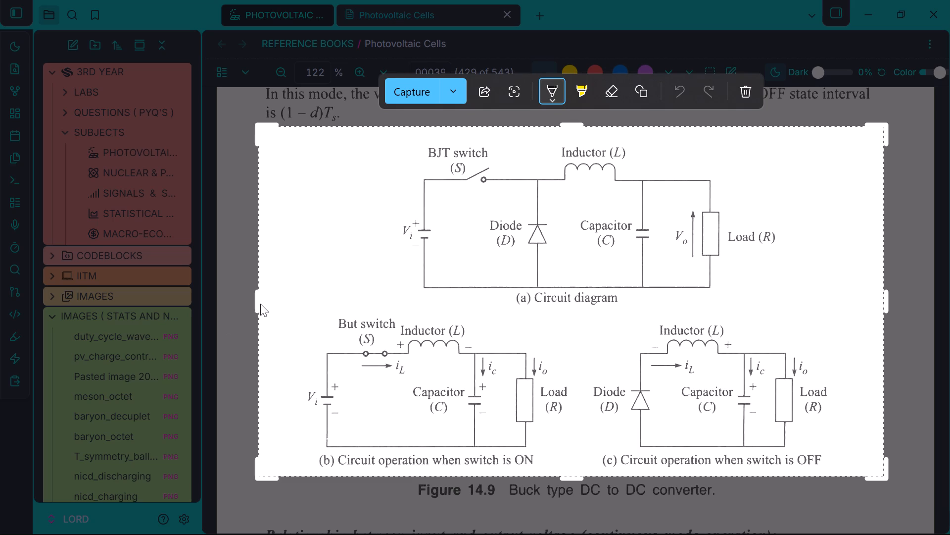
pyautogui.moveTo(258, 304); pyautogui.dragTo(287, 307)
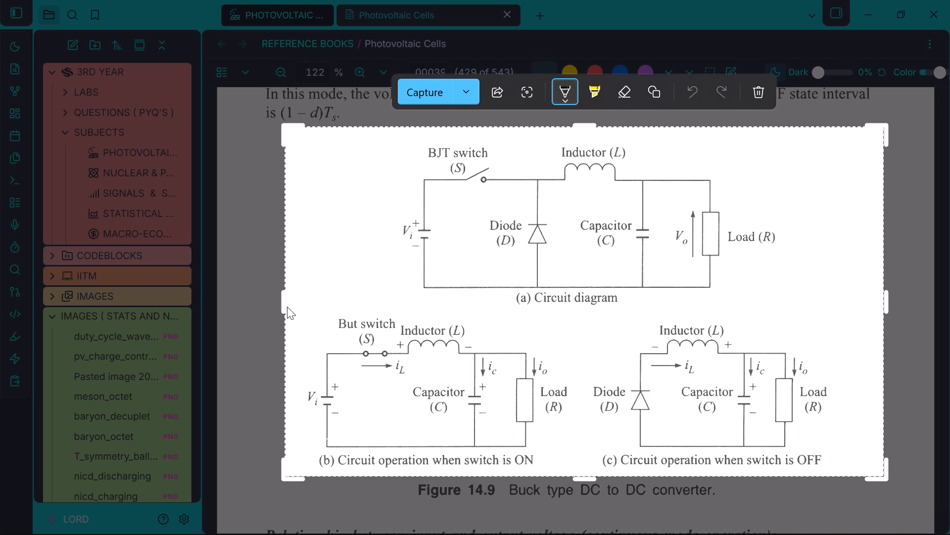
pyautogui.moveTo(887, 299); pyautogui.dragTo(855, 298)
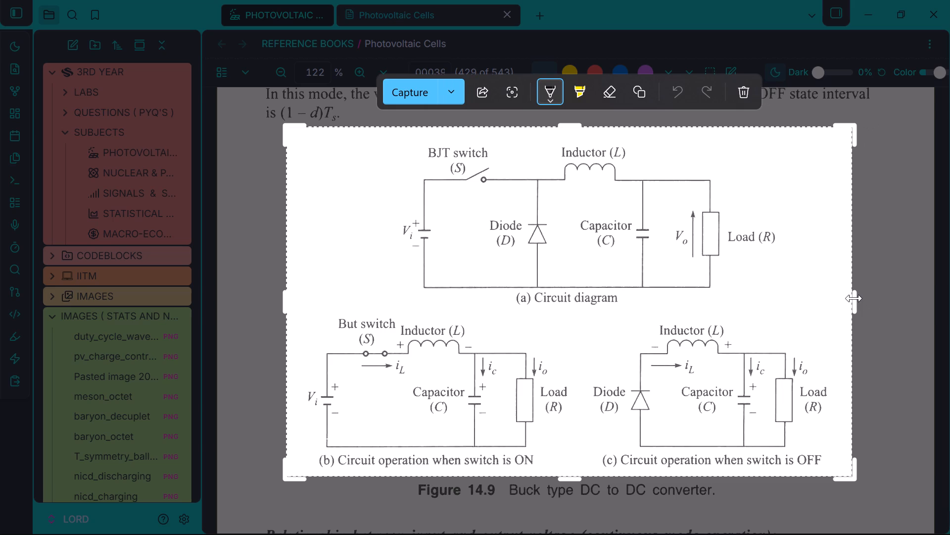
pyautogui.hotkey('ctrl', 'c')
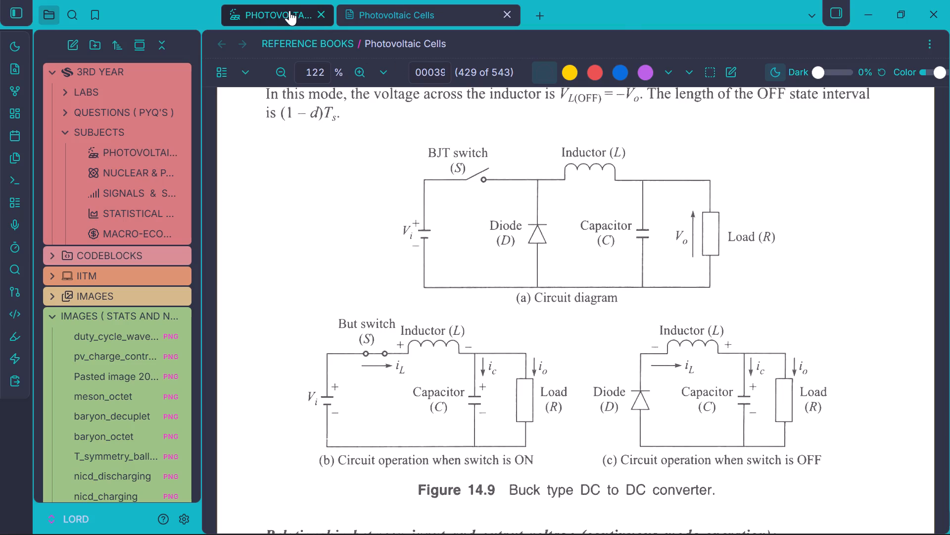
# Paste the copied buck converter circuit image below the components line in the note and add a blank line above the Switch ON heading.
pyautogui.click(288, 10)
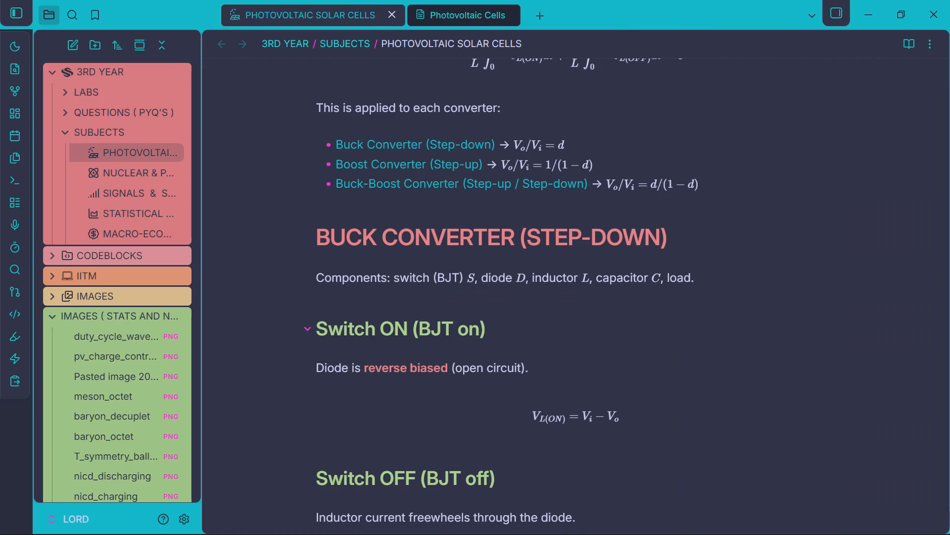
pyautogui.press('Return')
pyautogui.hotkey('ctrl', 'v')
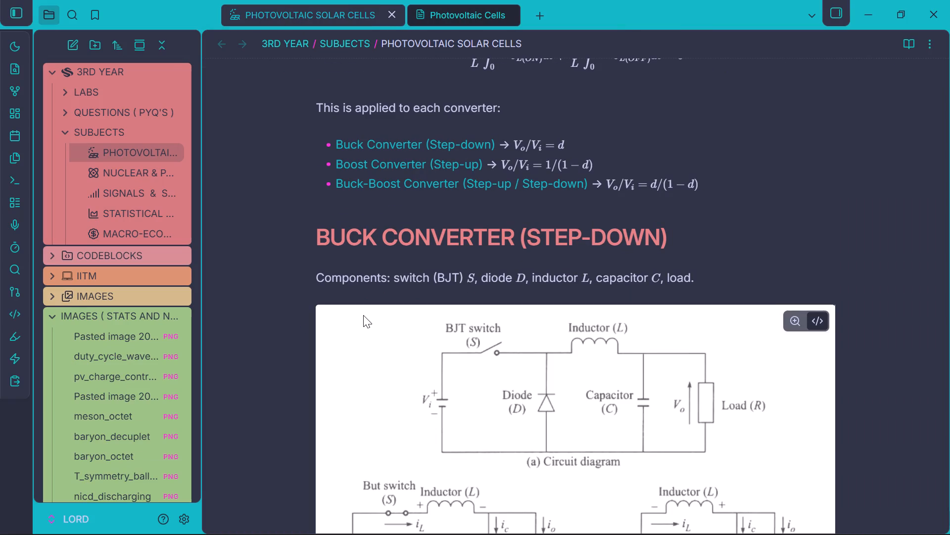
pyautogui.scroll(-1, 363, 315)
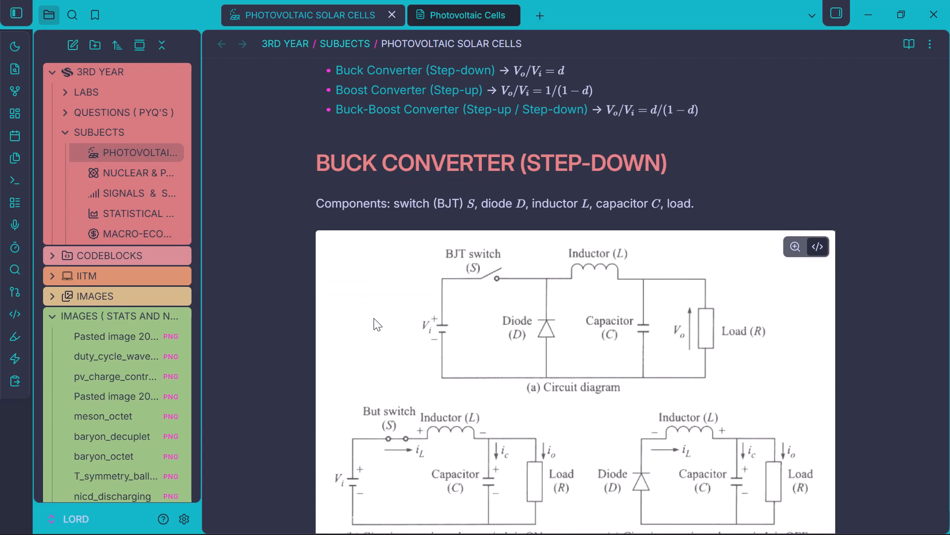
pyautogui.scroll(-2, 374, 318)
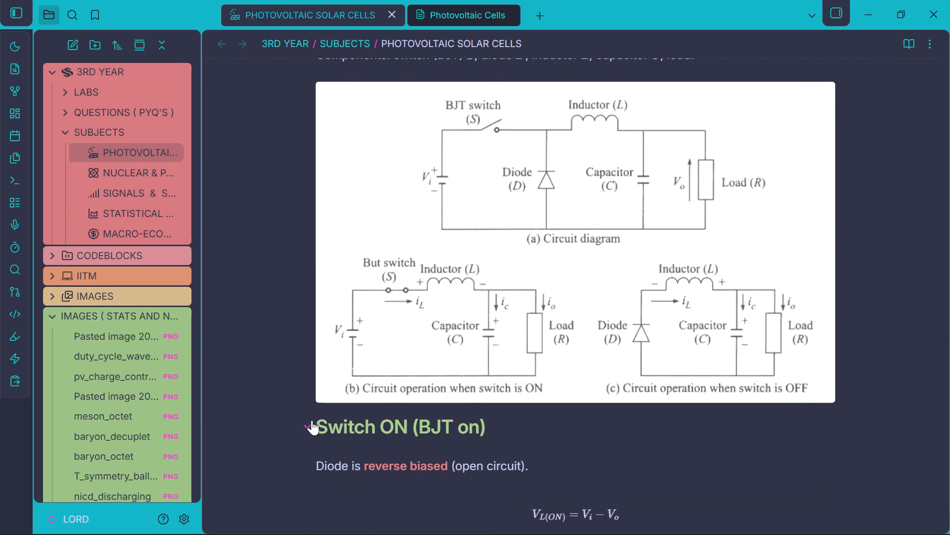
pyautogui.click(317, 420)
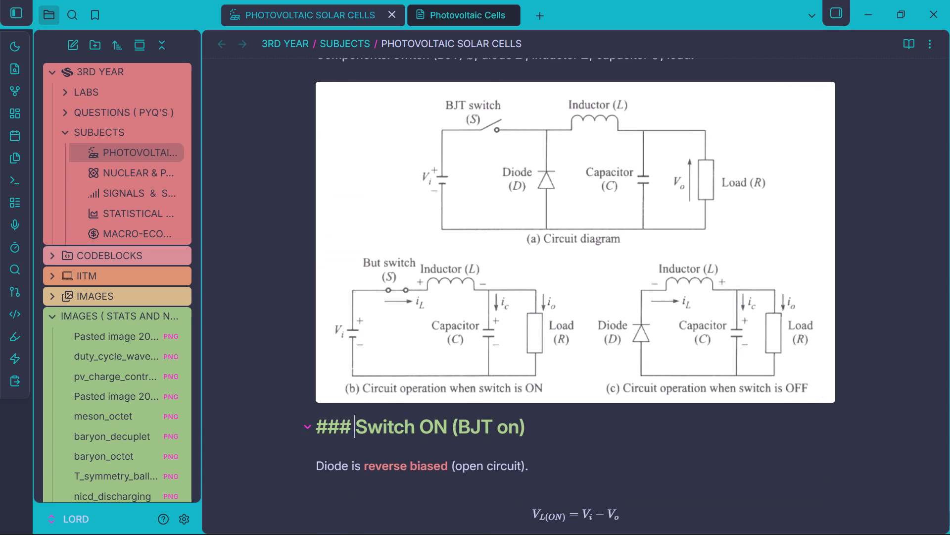
pyautogui.press('Left')
pyautogui.press('Left')
pyautogui.press('Left')
pyautogui.press('Left')
pyautogui.press('Return')
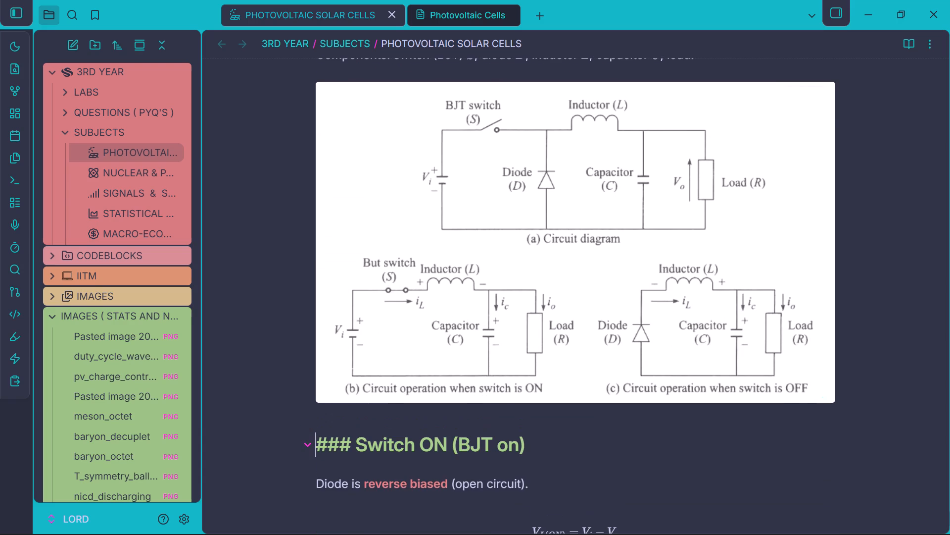
# Convert "Switch ON" and "Switch OFF" to uppercase in the buck converter headings, leaving their bracketed BJT text as is.
pyautogui.moveTo(355, 440); pyautogui.dragTo(436, 440)
pyautogui.moveTo(436, 440); pyautogui.dragTo(447, 440)
pyautogui.hotkey('ctrl', 'alt', 'u')
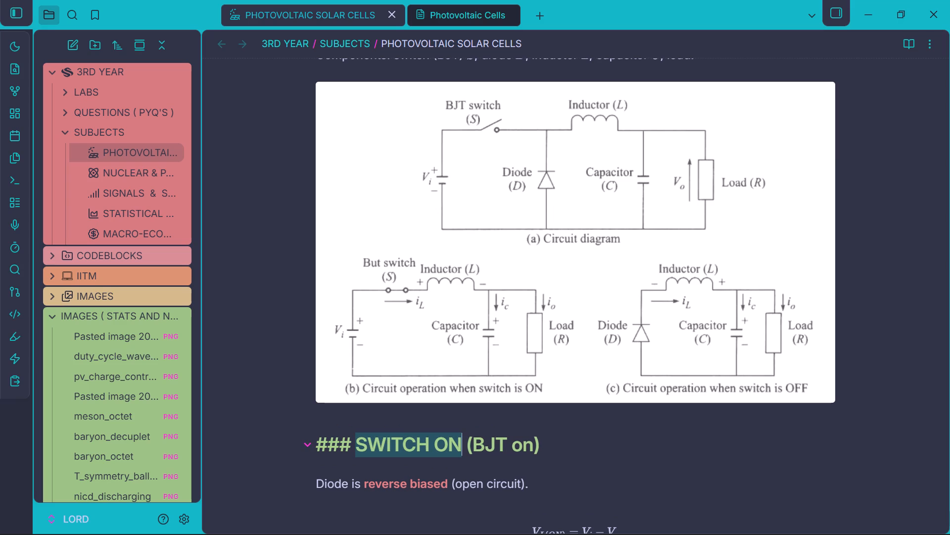
pyautogui.scroll(-1, 446, 440)
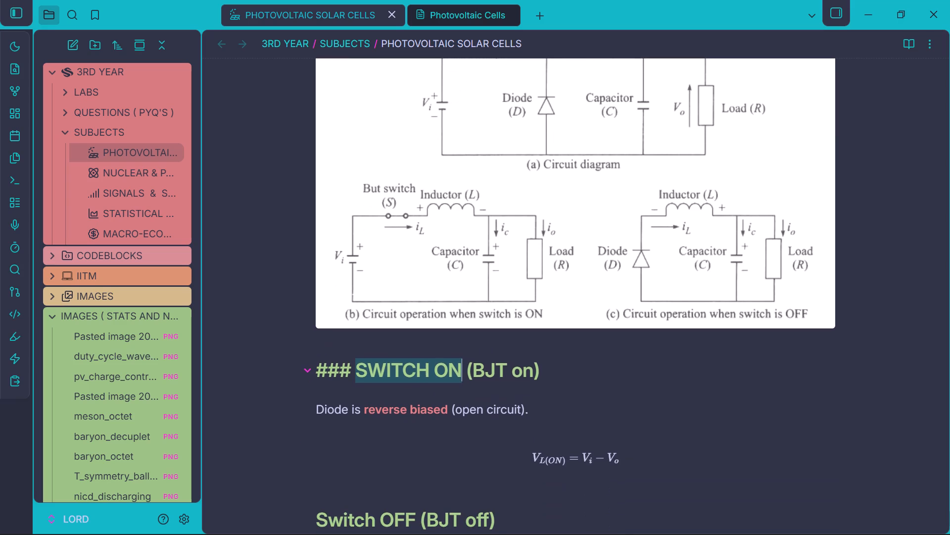
pyautogui.scroll(-1, 505, 411)
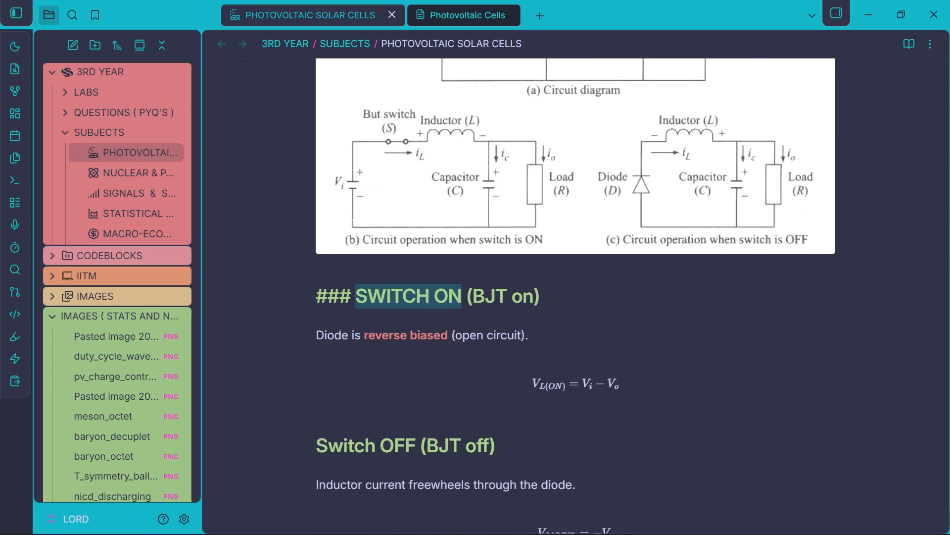
pyautogui.scroll(-2, 505, 411)
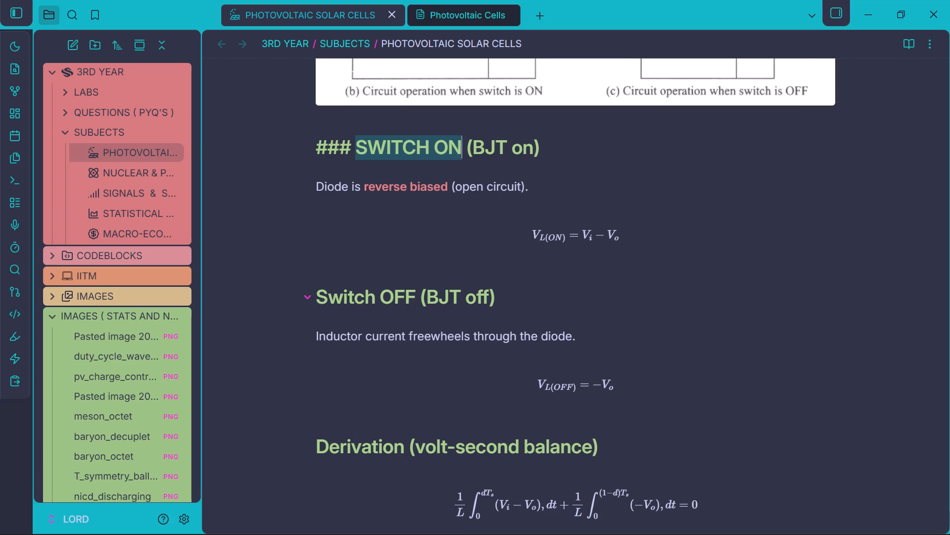
pyautogui.moveTo(418, 292); pyautogui.dragTo(321, 293)
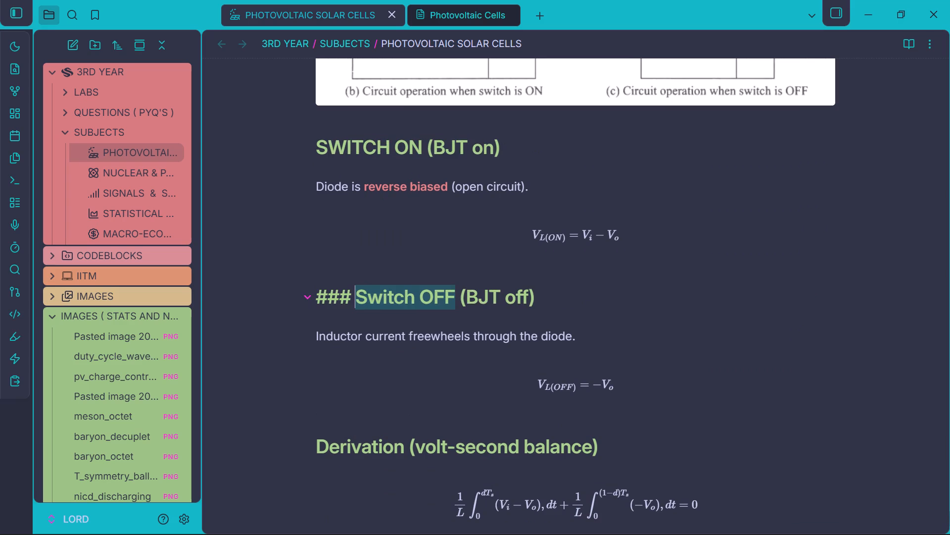
pyautogui.hotkey('ctrl', 'alt', 'u')
# Convert the buck converter's "Derivation (volt-second balance)" heading to uppercase.
pyautogui.scroll(-1, 325, 294)
pyautogui.moveTo(616, 374); pyautogui.dragTo(431, 374)
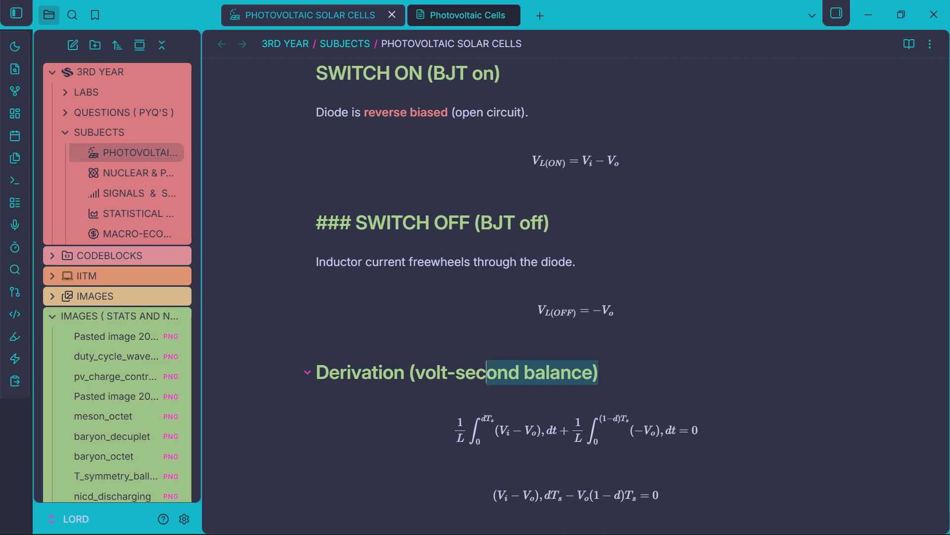
pyautogui.moveTo(431, 374); pyautogui.dragTo(312, 374)
pyautogui.hotkey('ctrl', 'alt', 'u')
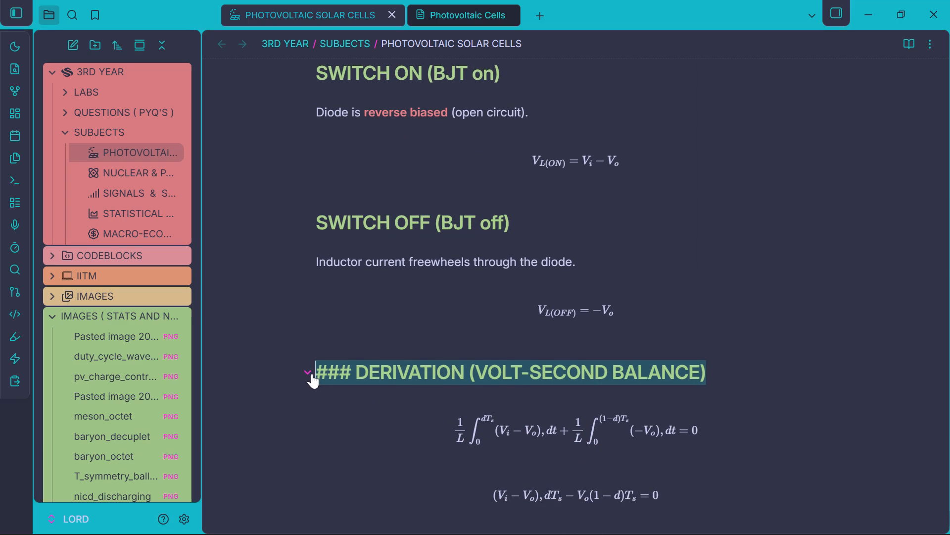
# Delete the stray commas before both dt terms in the buck derivation's integral equation and before dT_s in the equation below it.
pyautogui.scroll(-1, 315, 381)
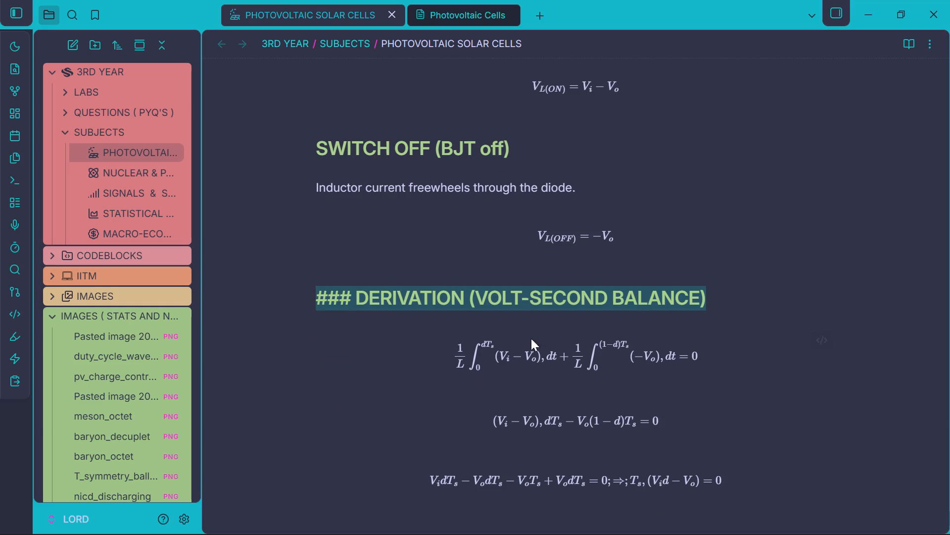
pyautogui.click(556, 352)
pyautogui.click(551, 342)
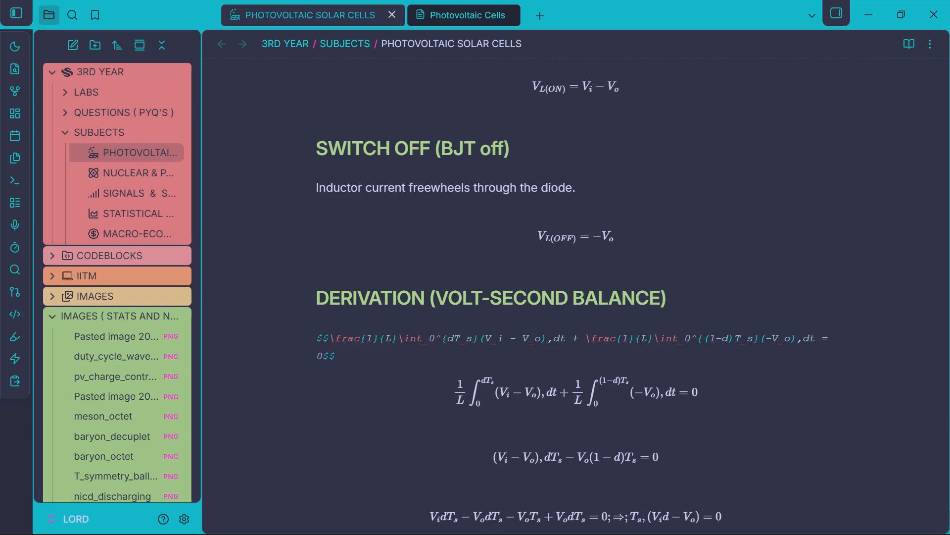
pyautogui.press('BackSpace')
pyautogui.click(795, 343)
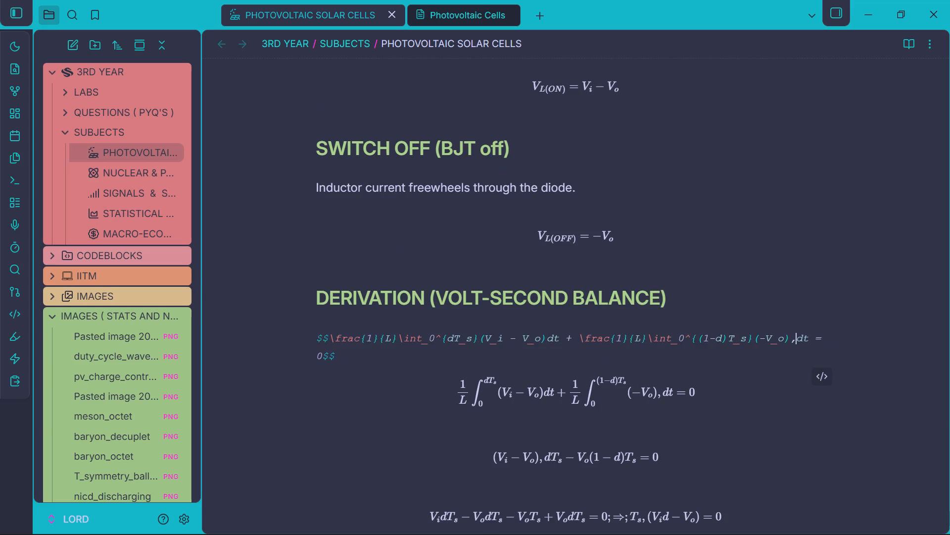
pyautogui.press('BackSpace')
pyautogui.scroll(-2, 530, 446)
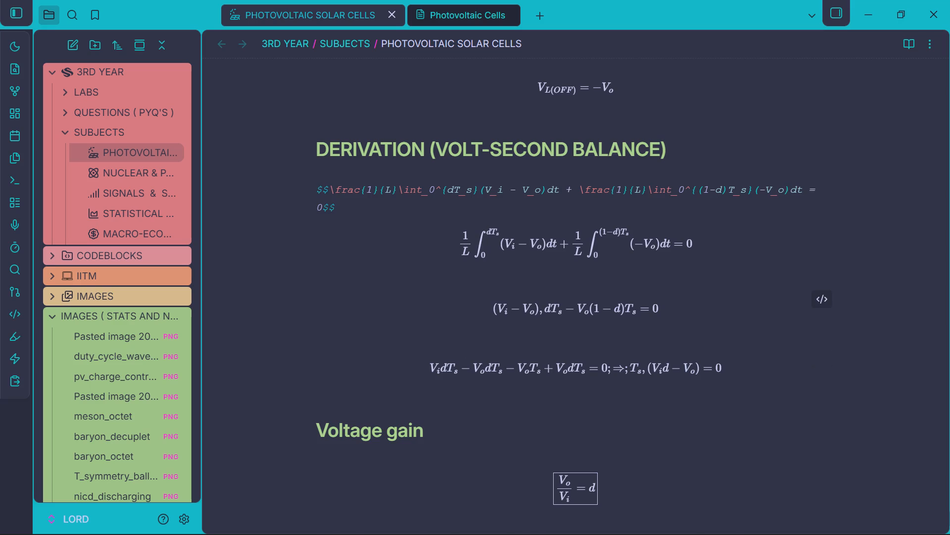
pyautogui.click(553, 305)
pyautogui.click(403, 257)
pyautogui.press('BackSpace')
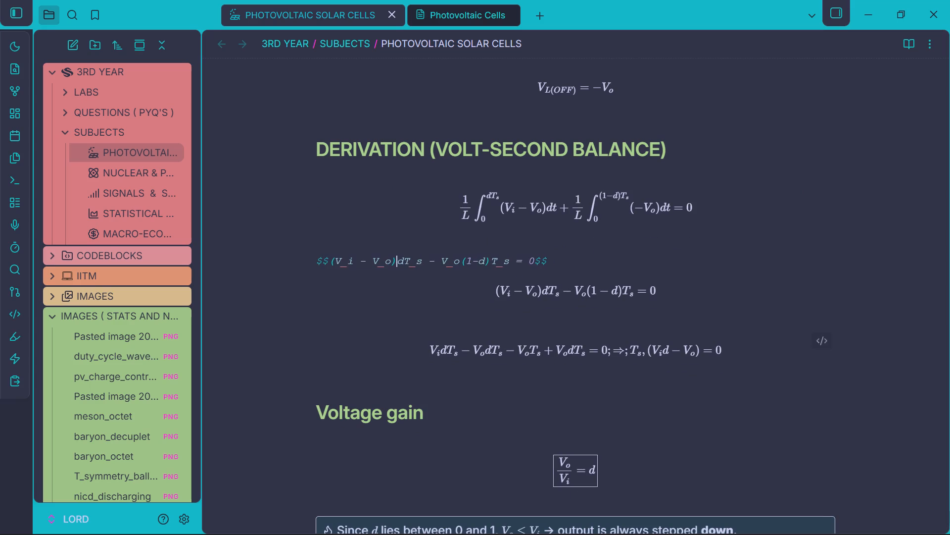
# In the buck derivation's third equation, delete the semicolons on both sides of \Rightarrow and the comma after T_s.
pyautogui.click(458, 321)
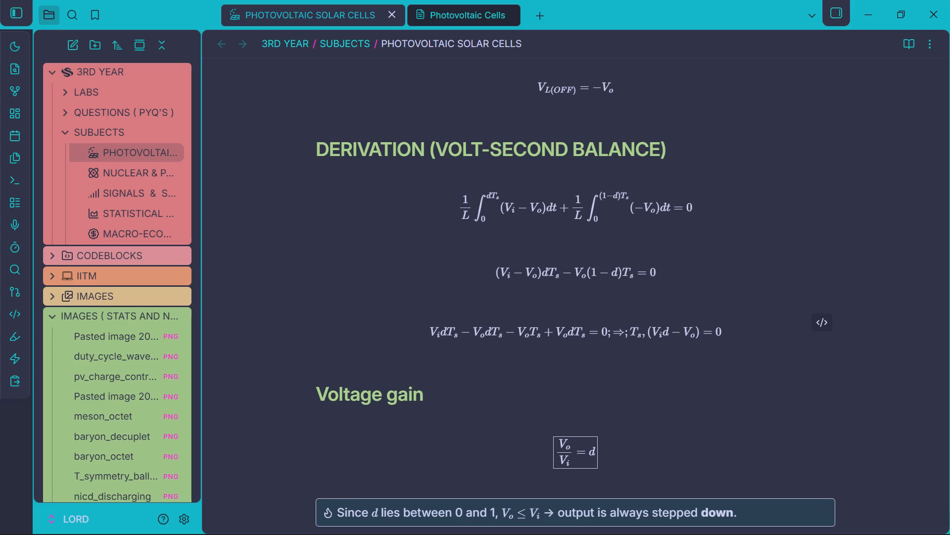
pyautogui.click(471, 337)
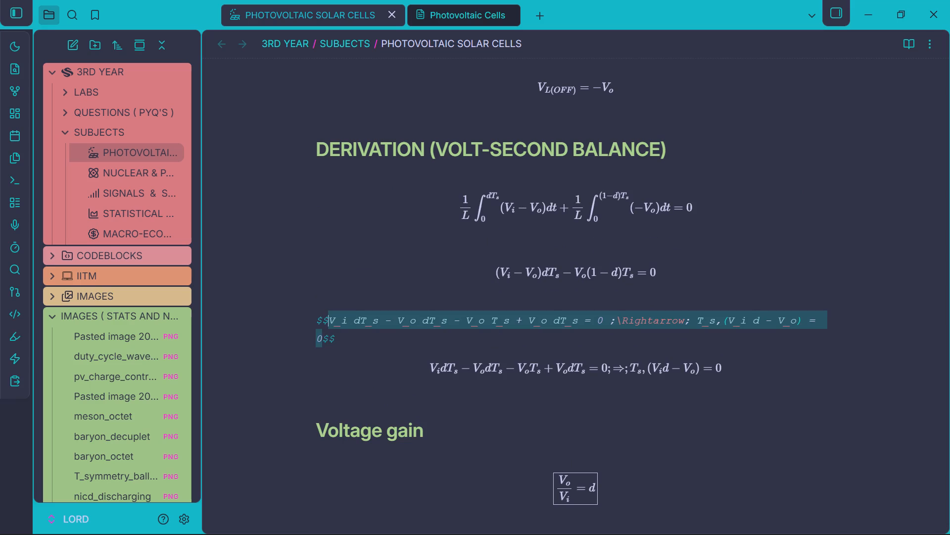
pyautogui.click(616, 323)
pyautogui.press('BackSpace')
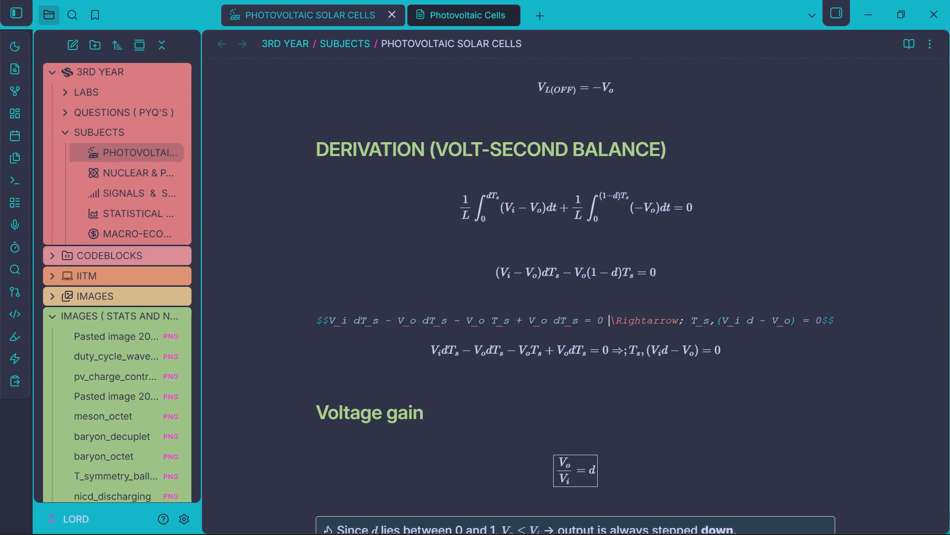
pyautogui.click(686, 320)
pyautogui.press('BackSpace')
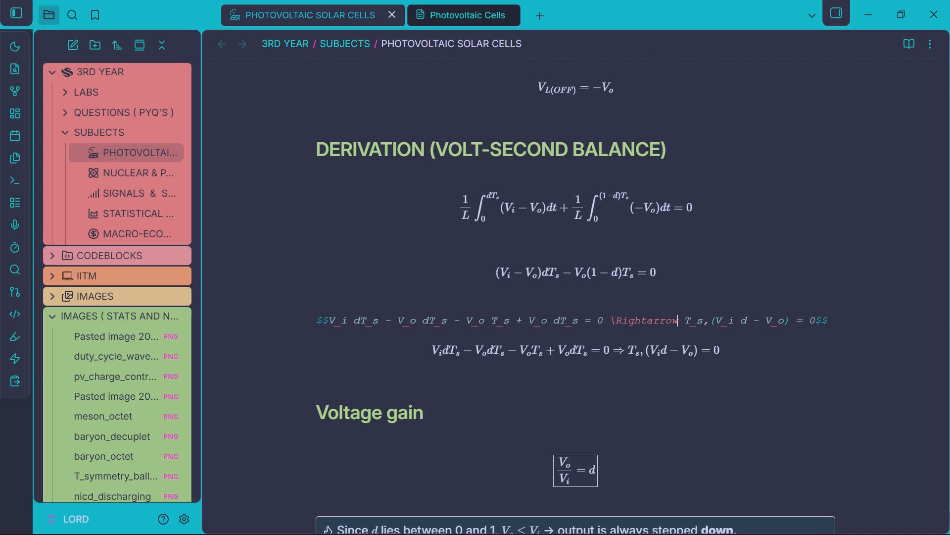
pyautogui.click(709, 318)
pyautogui.press('BackSpace')
# Delete the blank line above the buck converter's Voltage gain heading and convert that heading to uppercase.
pyautogui.click(657, 382)
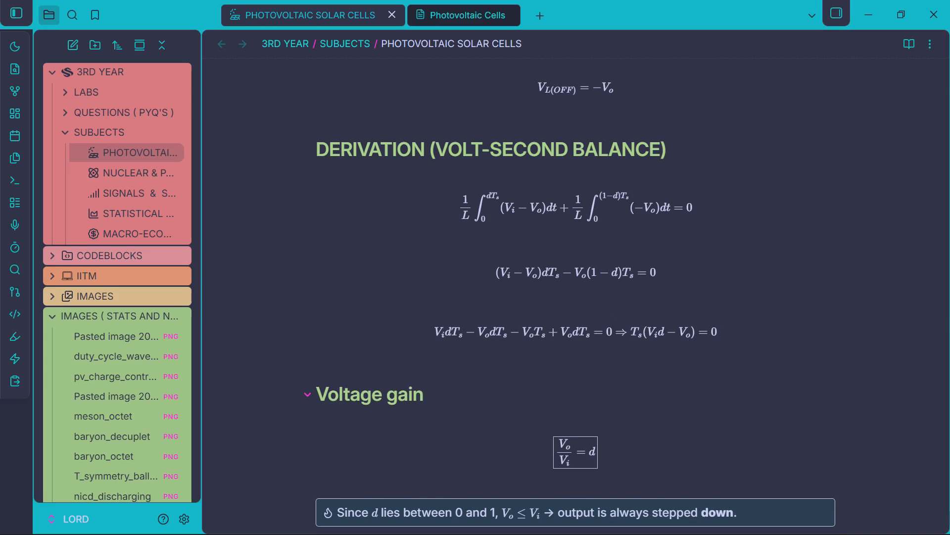
pyautogui.scroll(-1, 544, 354)
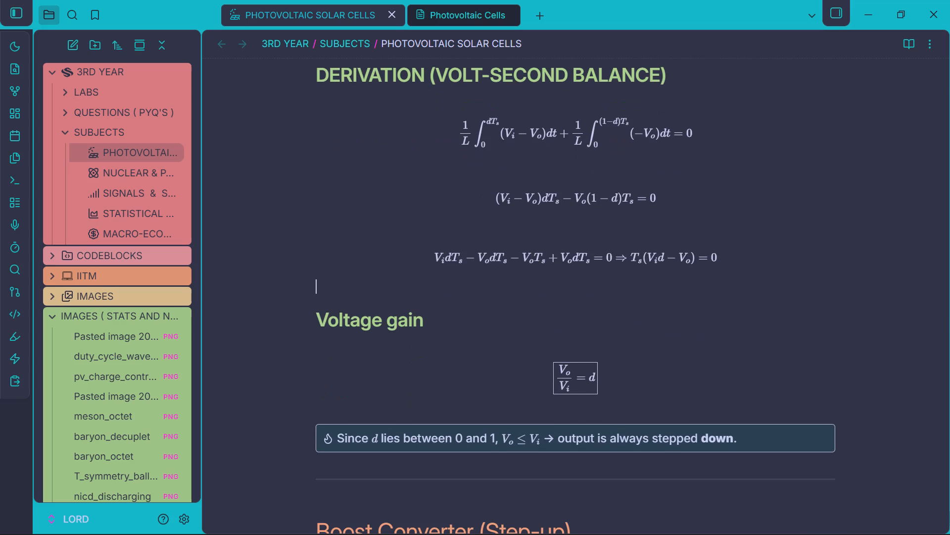
pyautogui.press('BackSpace')
pyautogui.moveTo(447, 327); pyautogui.dragTo(311, 319)
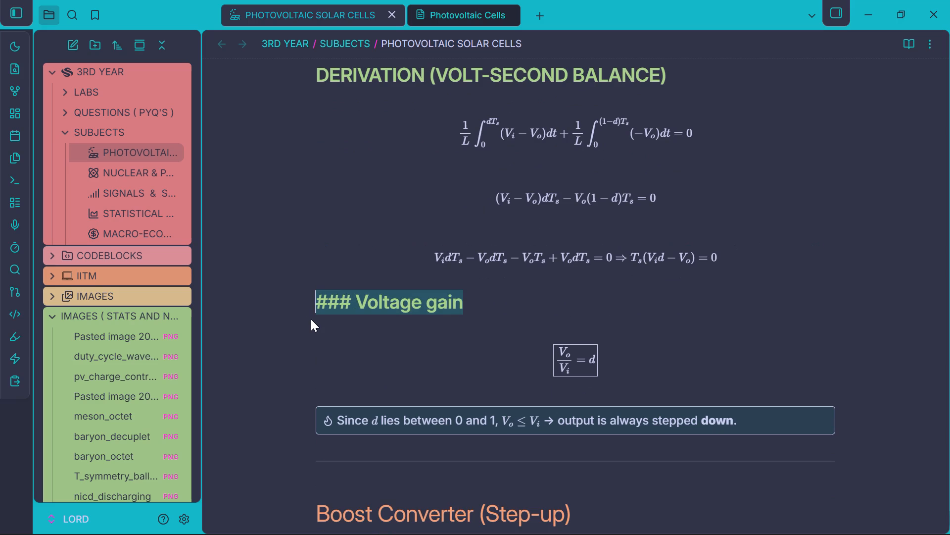
pyautogui.hotkey('ctrl', 'alt', 'u')
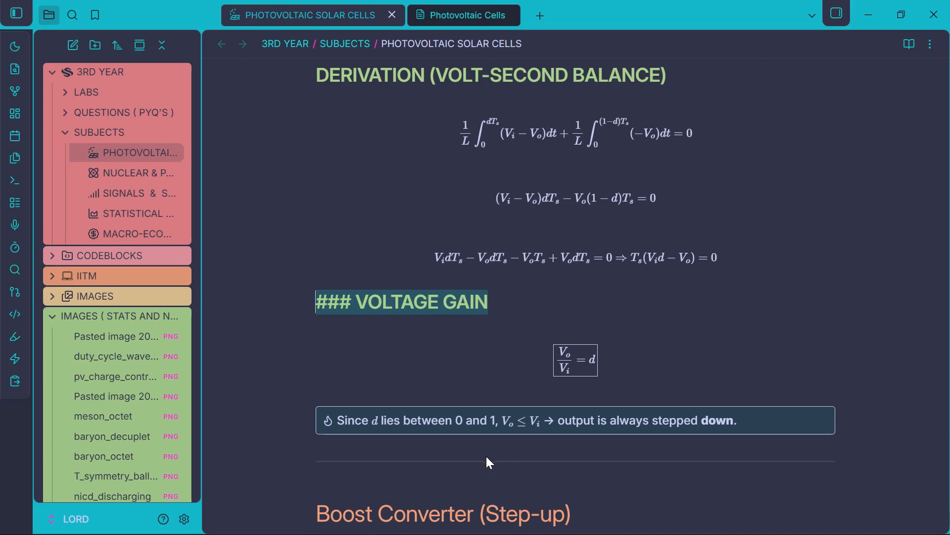
# Delete the horizontal divider between the buck converter's stepped-down callout and the Boost Converter (Step-up) heading.
pyautogui.click(483, 455)
pyautogui.press('BackSpace')
# Convert the "Boost Converter (Step-up)" heading to uppercase and make it bold.
pyautogui.scroll(-2, 483, 455)
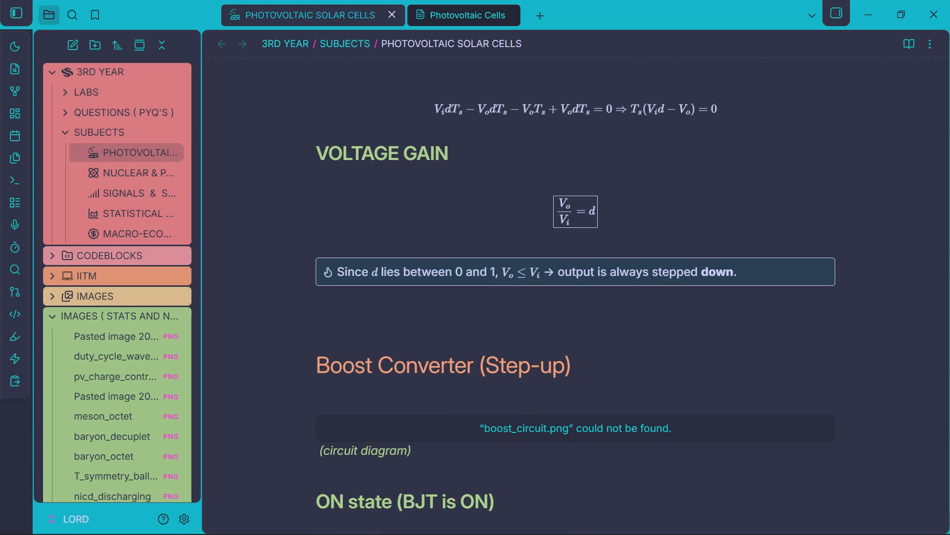
pyautogui.moveTo(557, 374); pyautogui.dragTo(341, 356)
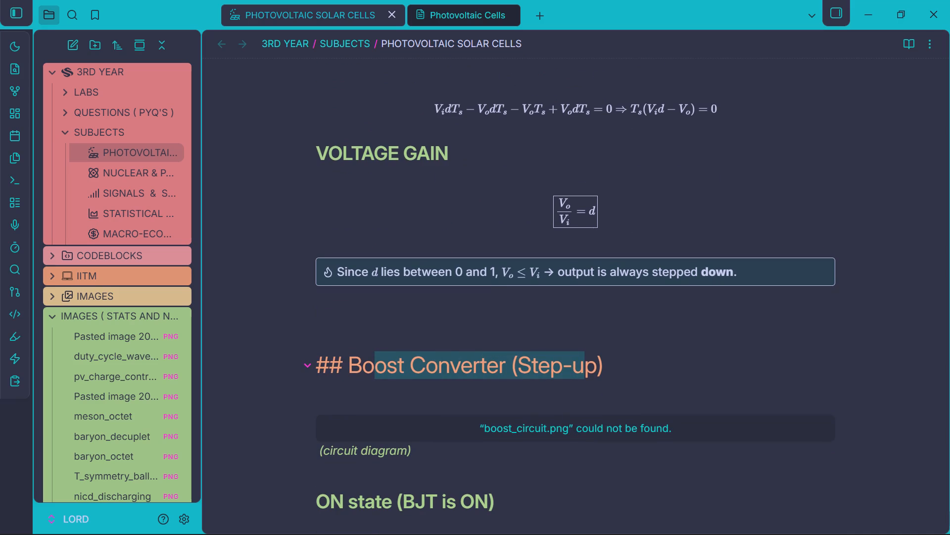
pyautogui.moveTo(604, 362); pyautogui.dragTo(348, 366)
pyautogui.hotkey('ctrl', 'alt', 'u')
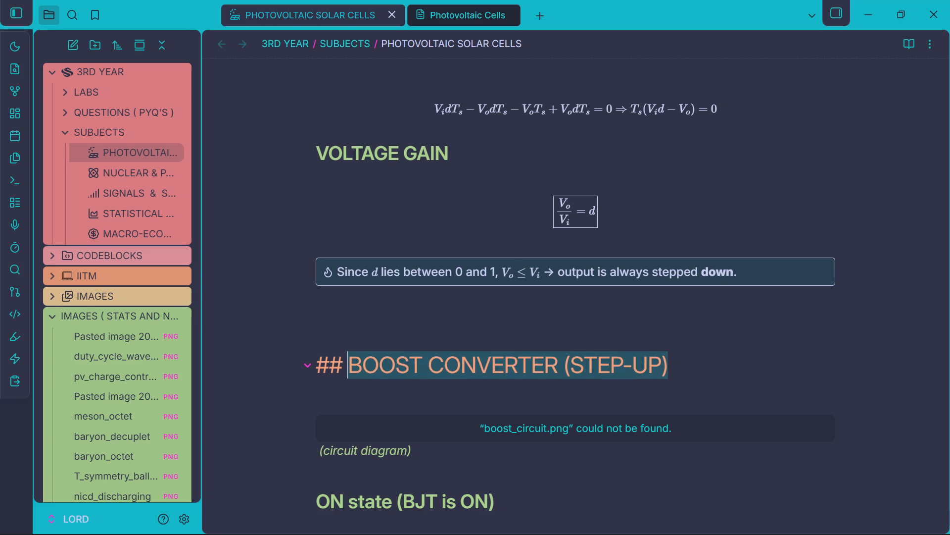
pyautogui.hotkey('ctrl', 'b')
# Delete the "(circuit diagram)" caption below the boost_circuit.png embed in the boost converter section.
pyautogui.scroll(5, 348, 366)
pyautogui.scroll(8, 235, 315)
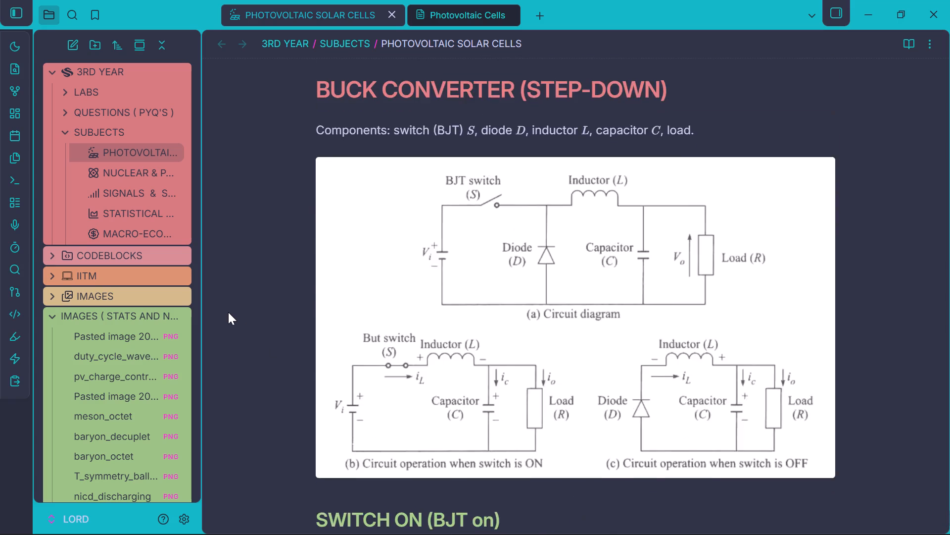
pyautogui.scroll(2, 228, 312)
pyautogui.scroll(-16, 228, 312)
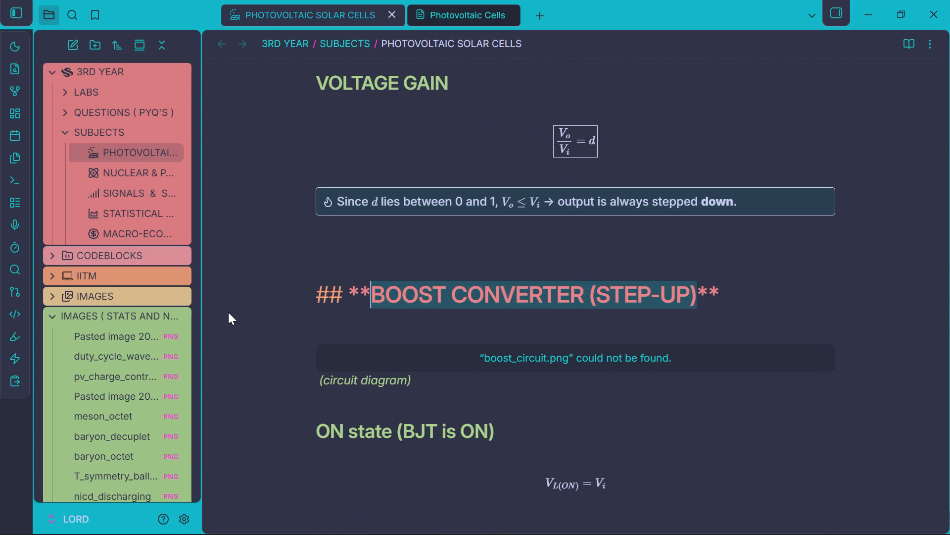
pyautogui.moveTo(426, 381); pyautogui.dragTo(331, 369)
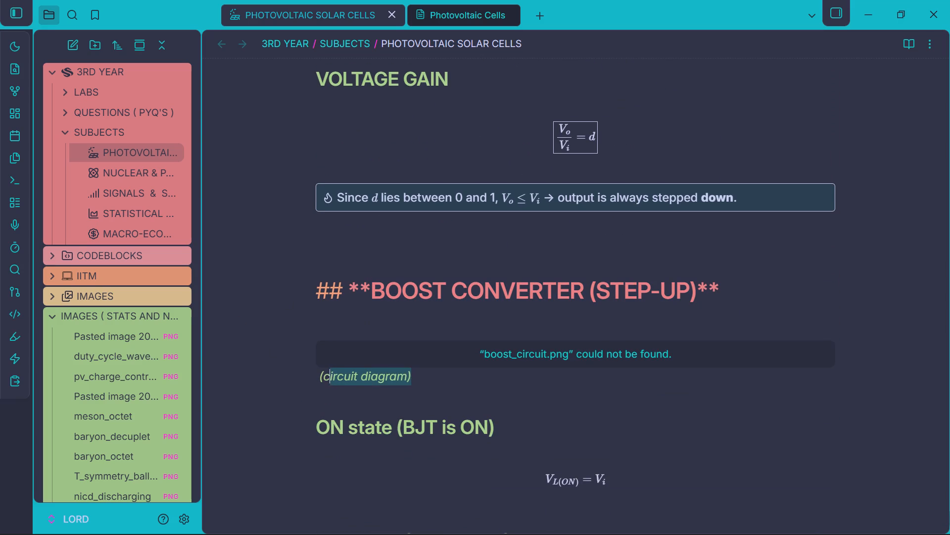
pyautogui.moveTo(331, 369); pyautogui.dragTo(315, 374)
pyautogui.press('BackSpace')
# Delete the broken boost_circuit.png embed below the BOOST CONVERTER (STEP-UP) heading.
pyautogui.click(341, 373)
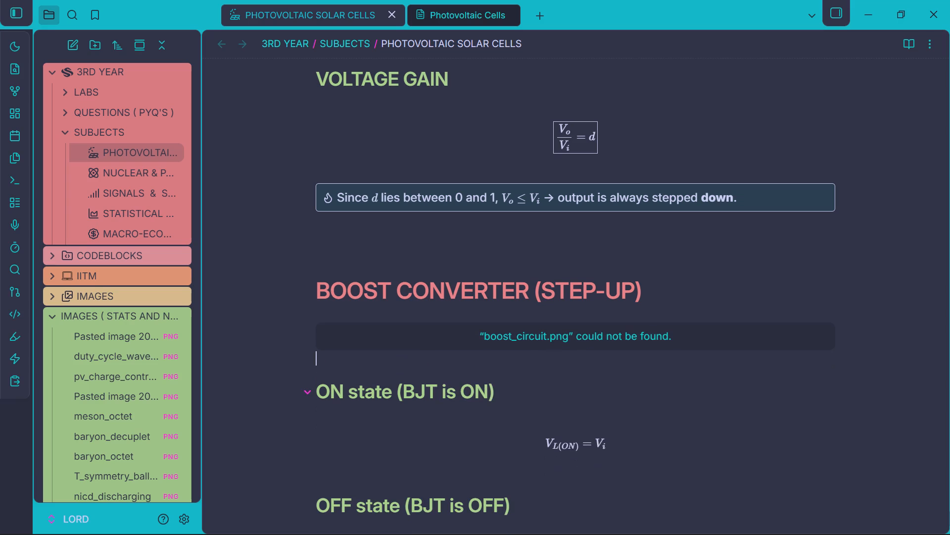
pyautogui.click(341, 367)
pyautogui.moveTo(340, 362); pyautogui.dragTo(335, 324)
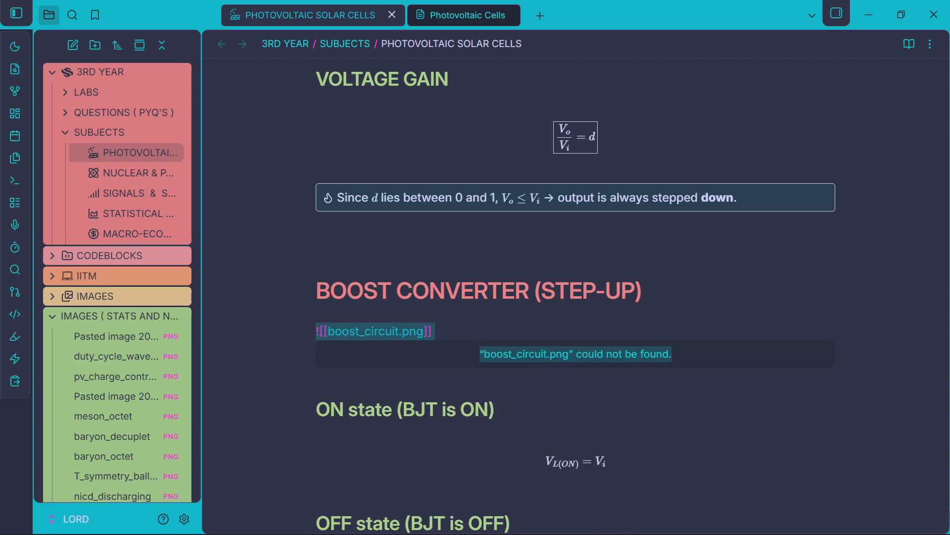
pyautogui.press('BackSpace')
# Copy a screen snip of the Fig. 14.10 boost converter circuits (a), (b) and (c) from page 395 of the Photovoltaic Cells book, without the figure title.
pyautogui.click(452, 8)
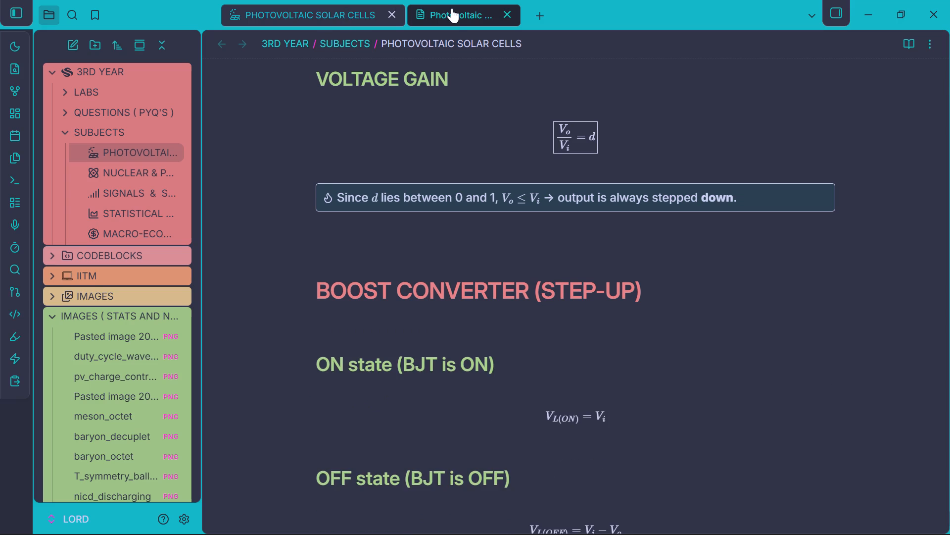
pyautogui.scroll(-16, 499, 372)
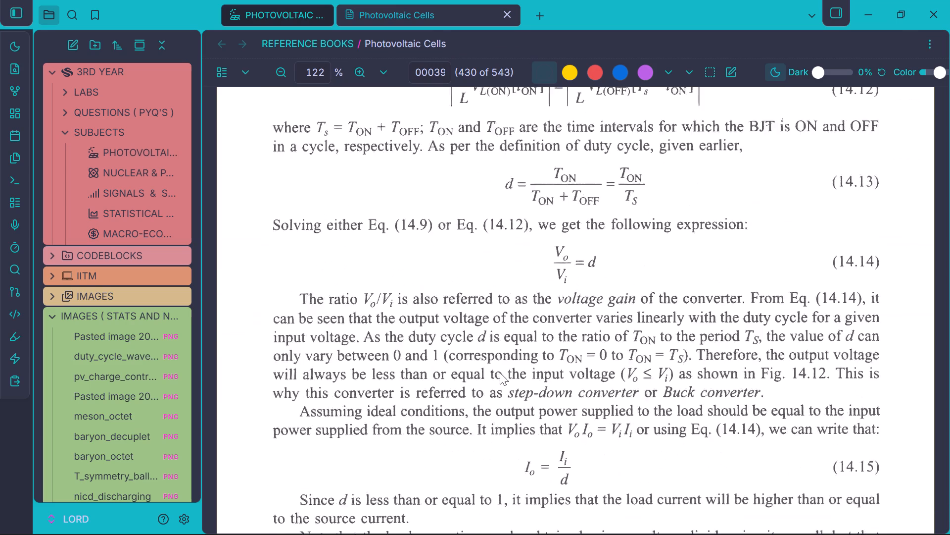
pyautogui.scroll(-8, 500, 373)
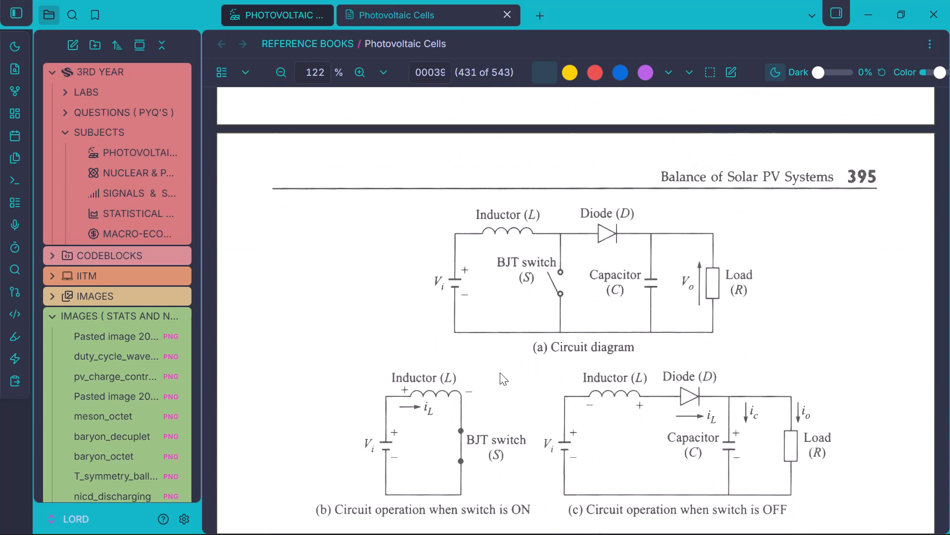
pyautogui.scroll(5, 500, 373)
pyautogui.scroll(-7, 500, 373)
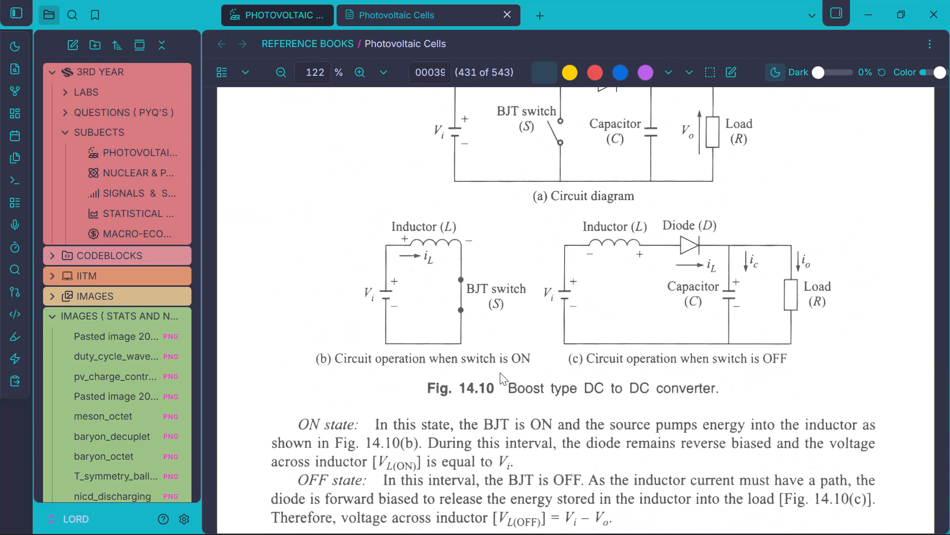
pyautogui.scroll(1, 500, 373)
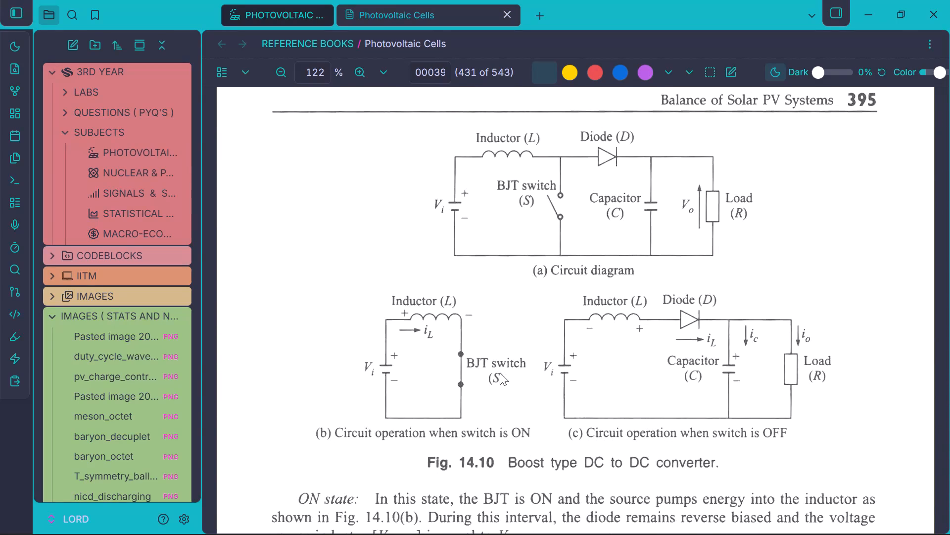
pyautogui.press('Print')
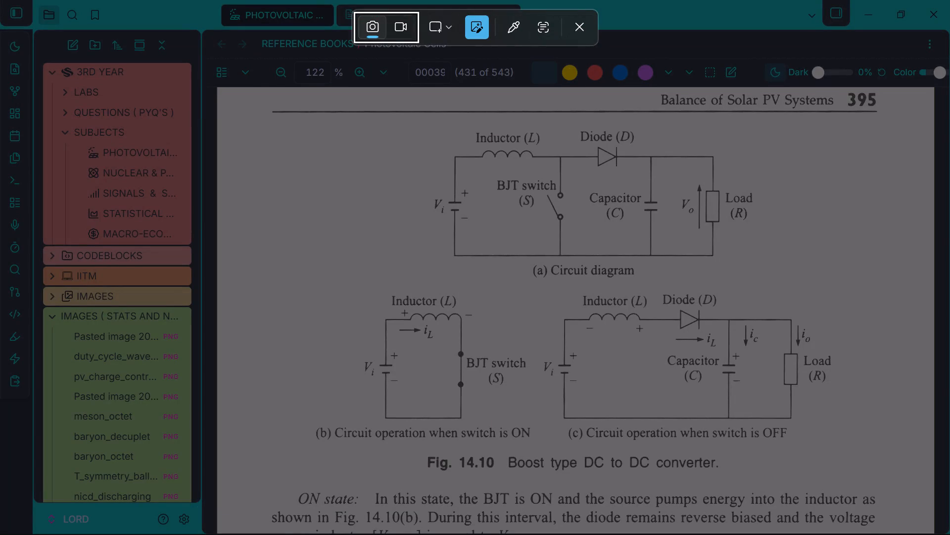
pyautogui.moveTo(287, 117); pyautogui.dragTo(860, 449)
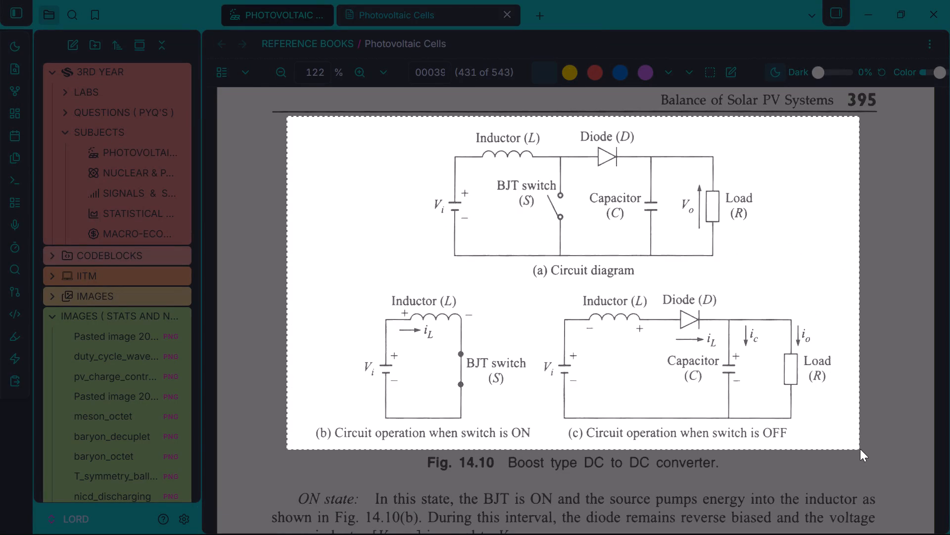
pyautogui.moveTo(860, 449); pyautogui.dragTo(863, 447)
pyautogui.moveTo(867, 279); pyautogui.dragTo(855, 281)
pyautogui.moveTo(283, 281); pyautogui.dragTo(297, 279)
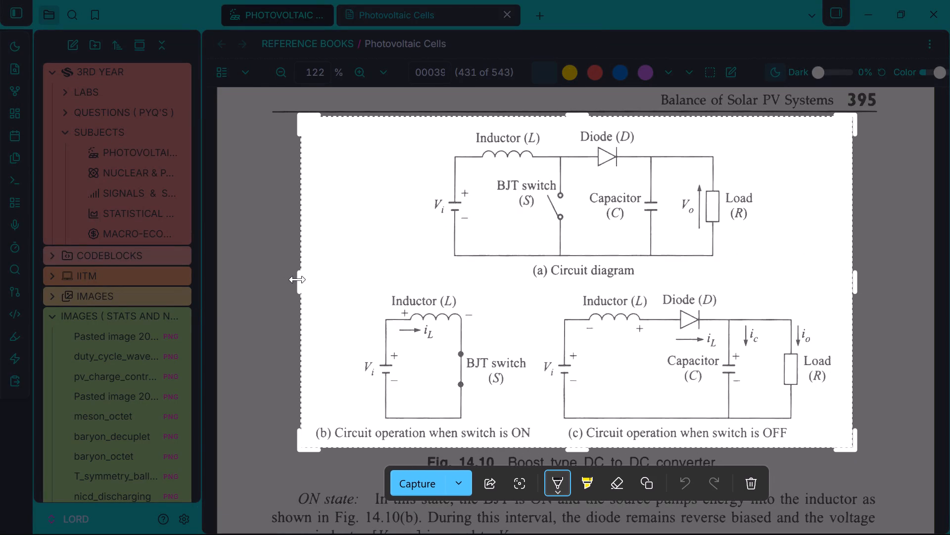
pyautogui.moveTo(579, 116); pyautogui.dragTo(580, 124)
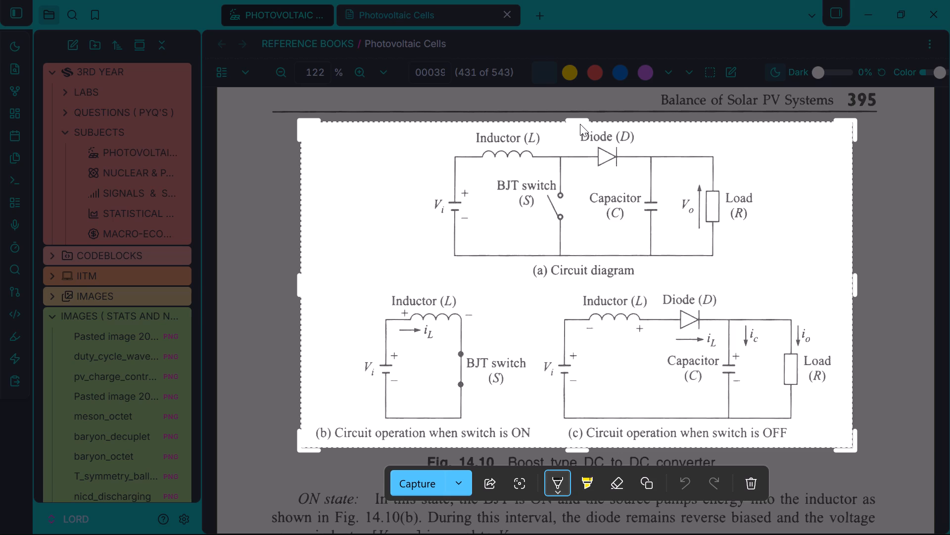
pyautogui.hotkey('ctrl', 'c')
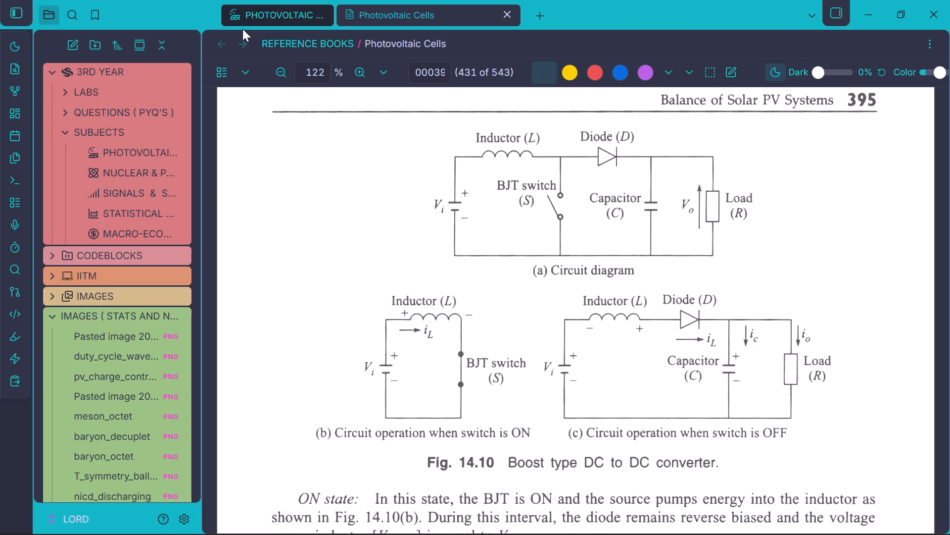
# Paste the captured boost converter circuits into the PHOTOVOLTAIC SOLAR CELLS note below the BOOST CONVERTER (STEP-UP) heading.
pyautogui.click(240, 21)
pyautogui.hotkey('ctrl', 'v')
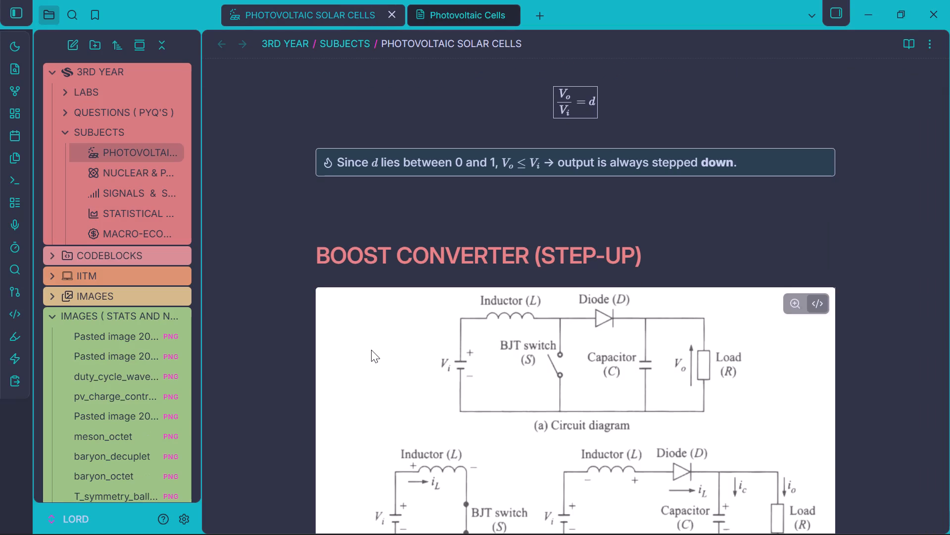
# Insert a blank line between the pasted boost circuit image and the "ON state (BJT is ON)" heading.
pyautogui.scroll(-2, 407, 344)
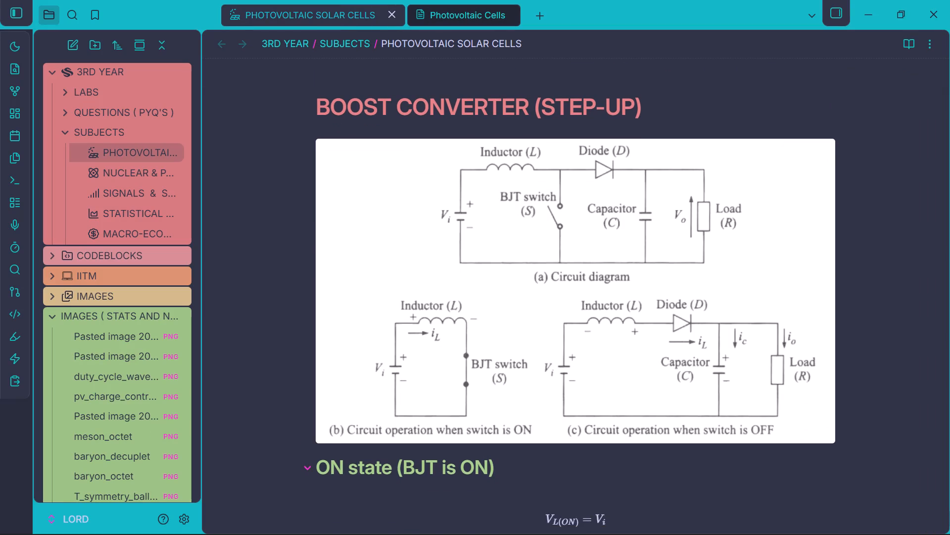
pyautogui.click(323, 451)
pyautogui.press('Left')
pyautogui.press('Left')
pyautogui.press('Left')
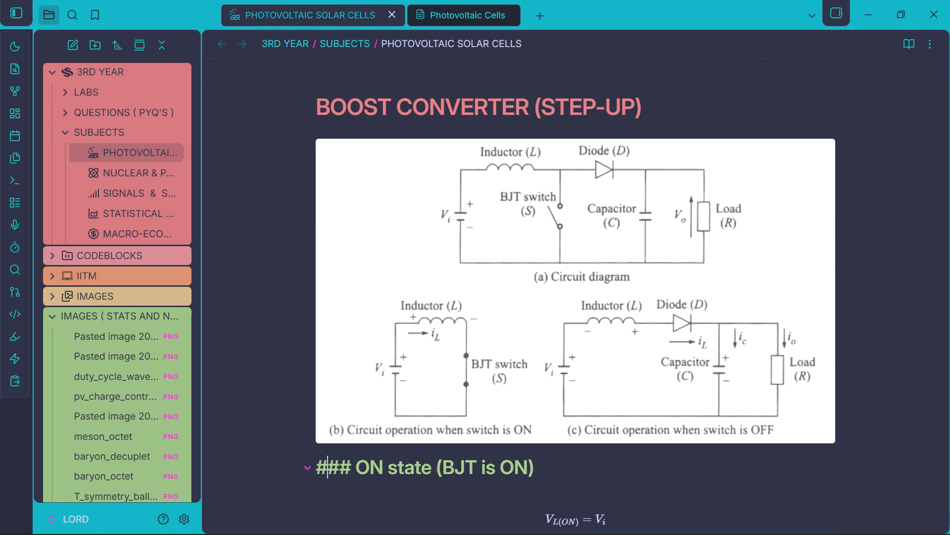
pyautogui.press('Left')
pyautogui.press('Return')
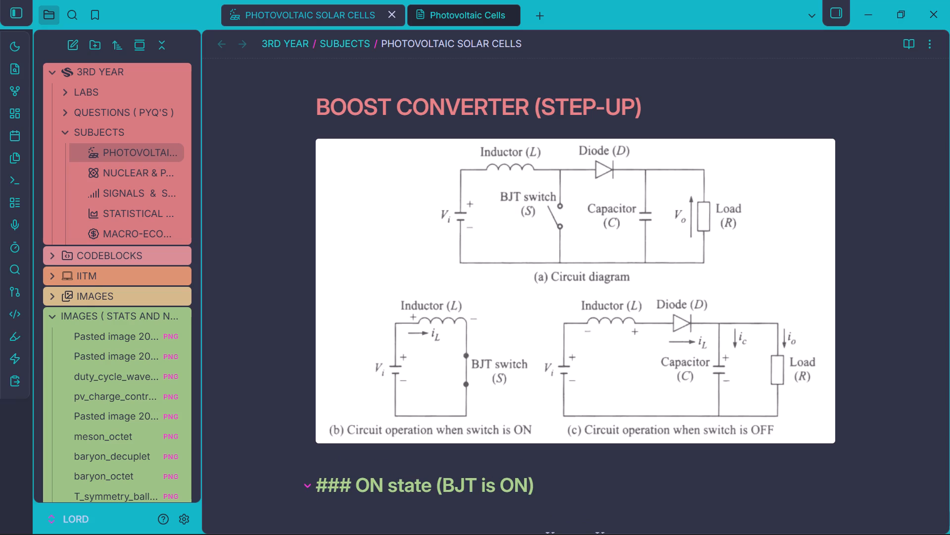
# Convert "ON state" and "OFF state" in the boost converter's two state headings to uppercase, leaving the bracketed text as is.
pyautogui.moveTo(360, 482); pyautogui.dragTo(429, 484)
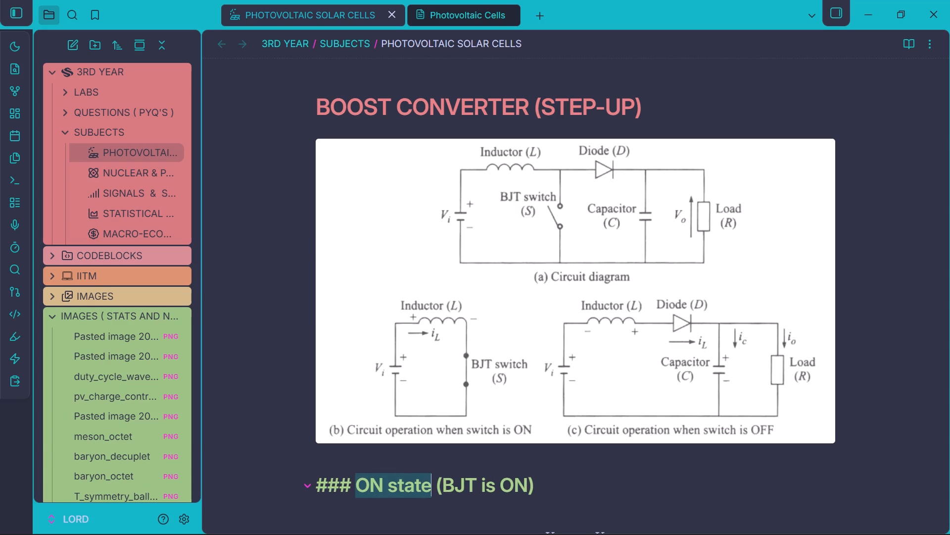
pyautogui.hotkey('ctrl', 'alt', 'u')
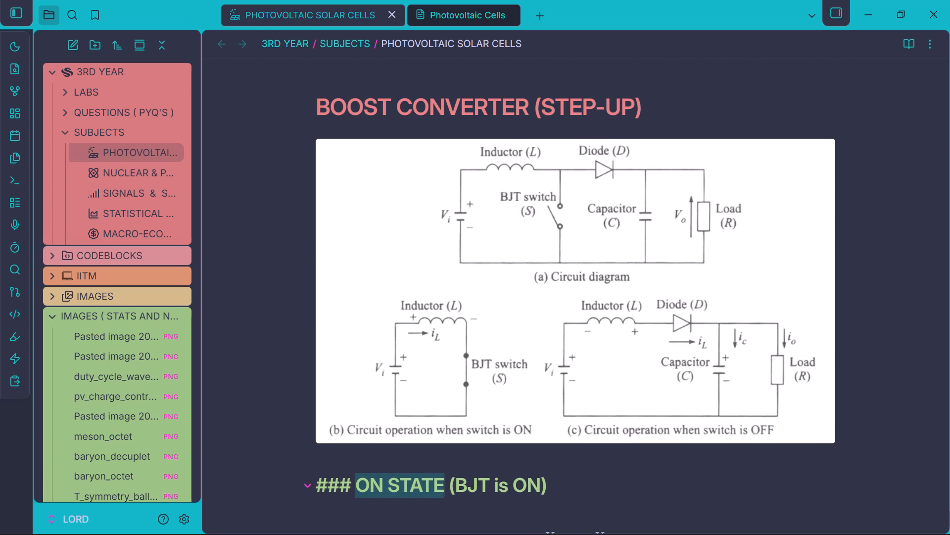
pyautogui.scroll(-2, 429, 484)
pyautogui.click(472, 422)
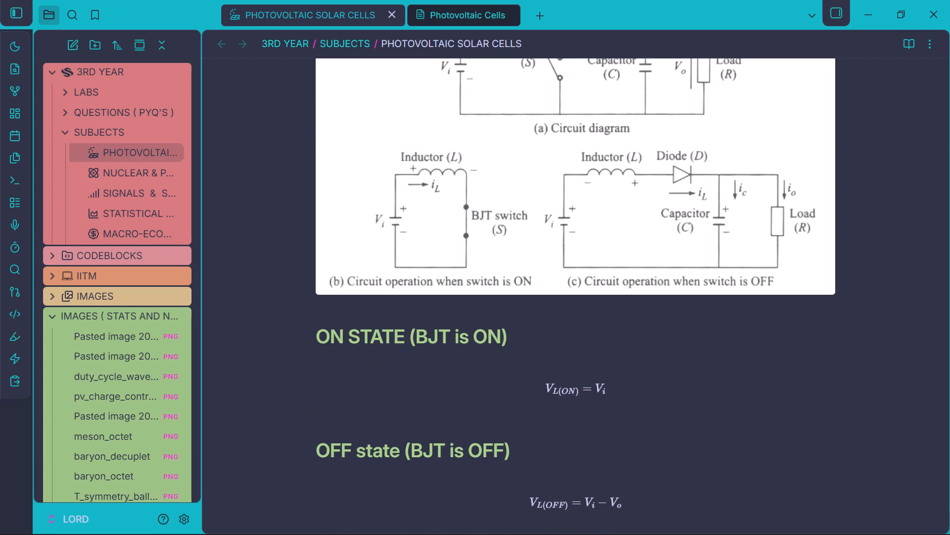
pyautogui.moveTo(402, 455); pyautogui.dragTo(360, 452)
pyautogui.hotkey('ctrl', 'alt', 'u')
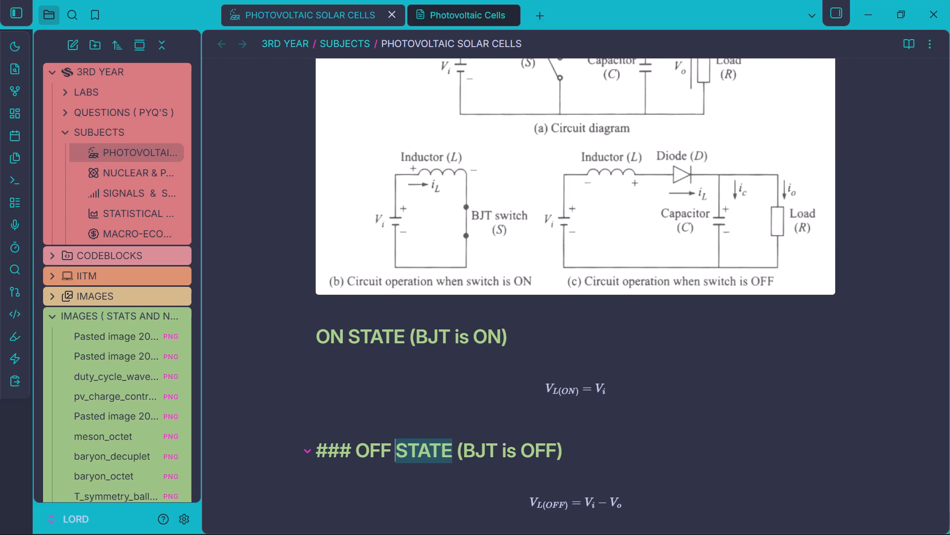
# Convert "Derivation" and "over ON + OFF" in the boost converter's derivation heading to uppercase.
pyautogui.scroll(-3, 368, 468)
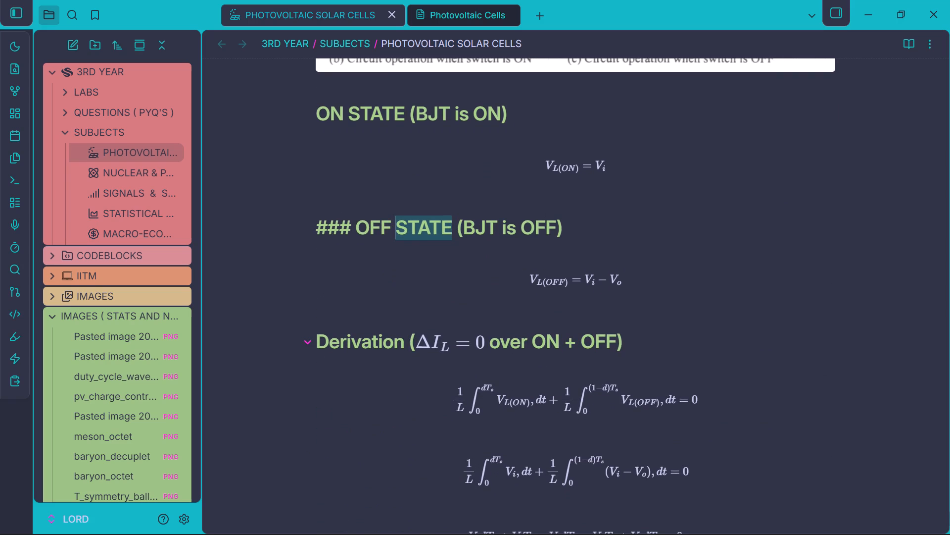
pyautogui.moveTo(318, 337); pyautogui.dragTo(409, 342)
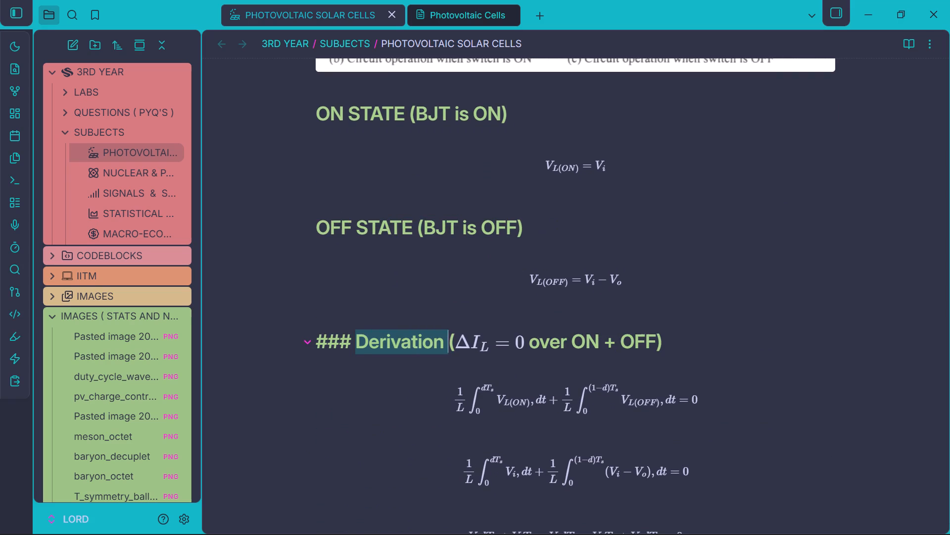
pyautogui.hotkey('ctrl', 'alt', 'u')
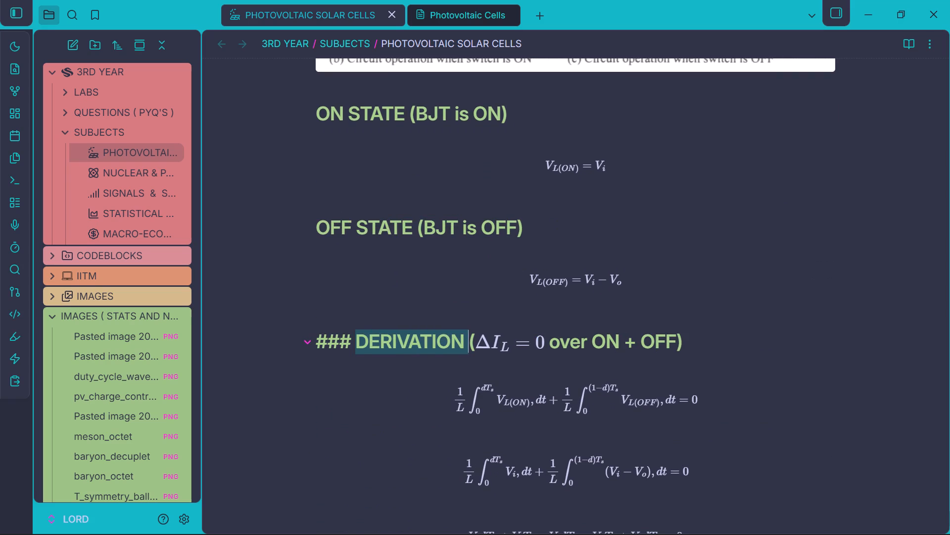
pyautogui.moveTo(551, 332); pyautogui.dragTo(685, 342)
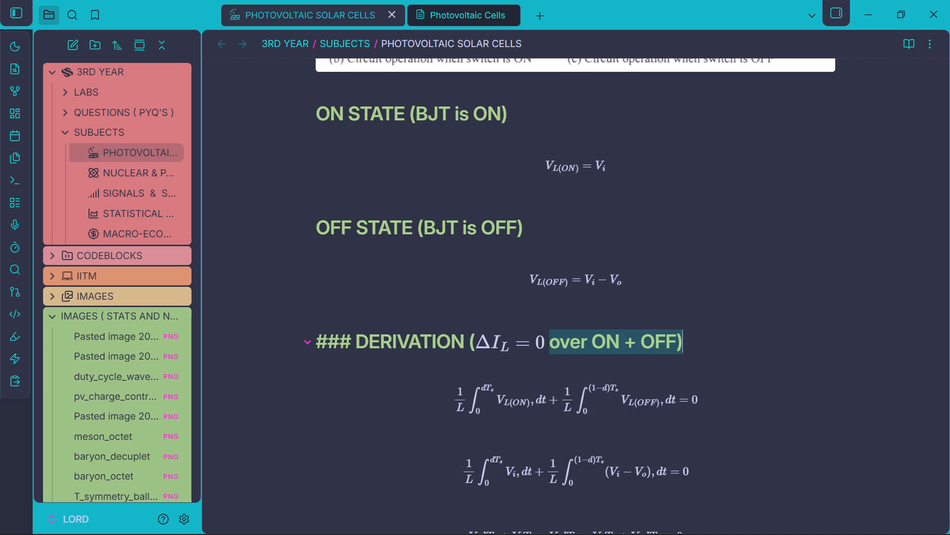
pyautogui.hotkey('ctrl', 'alt', 'u')
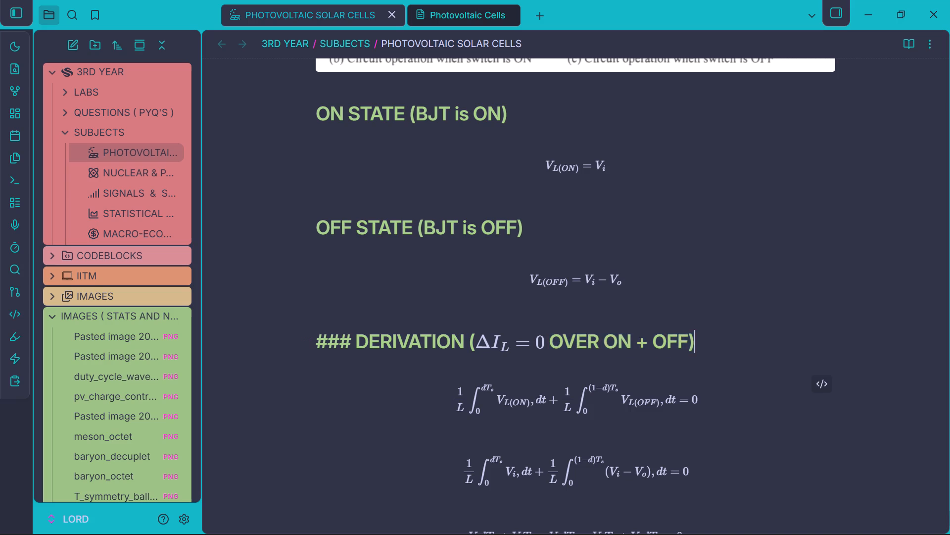
# Remove the stray commas before both dt terms in the boost derivation's first integral equation, with V_{L(ON)} and V_{L(OFF)}.
pyautogui.click(510, 402)
pyautogui.click(543, 385)
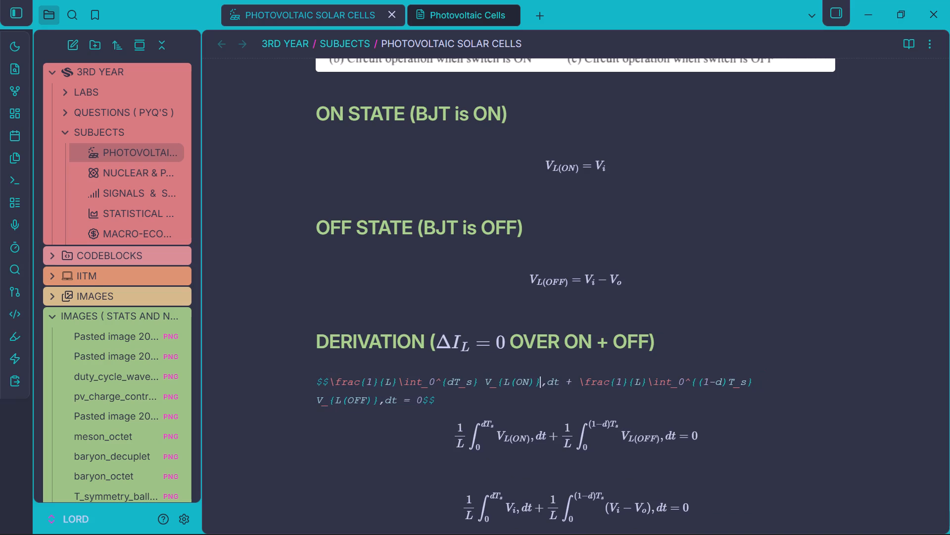
pyautogui.click(544, 386)
pyautogui.press('BackSpace')
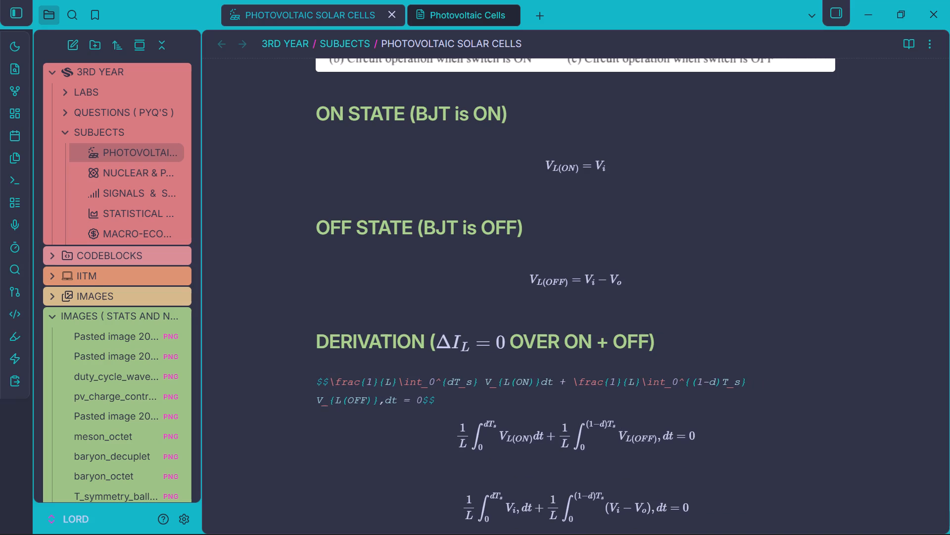
pyautogui.click(383, 402)
pyautogui.press('BackSpace')
# Remove the stray commas before both dt terms in the boost derivation's second integral equation, with V_i and (V_i - V_o).
pyautogui.scroll(-1, 452, 494)
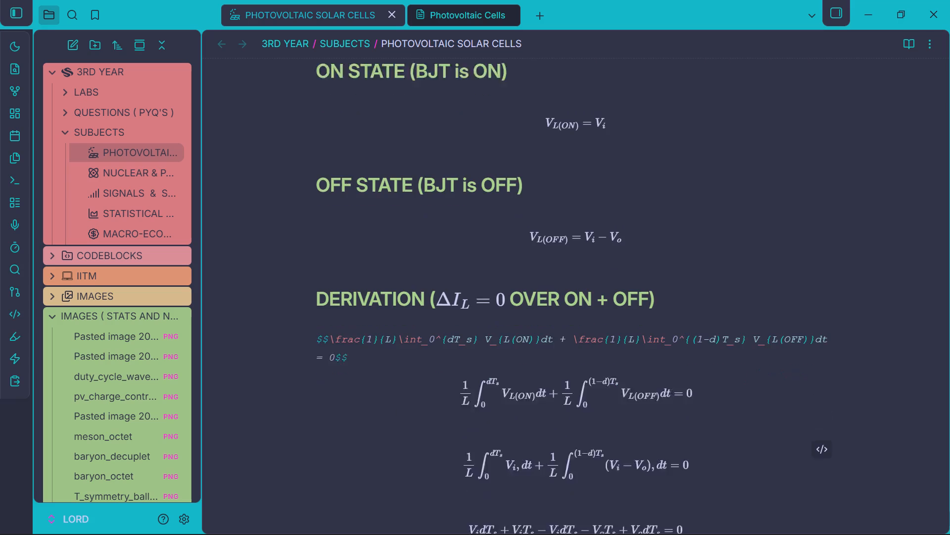
pyautogui.click(526, 412)
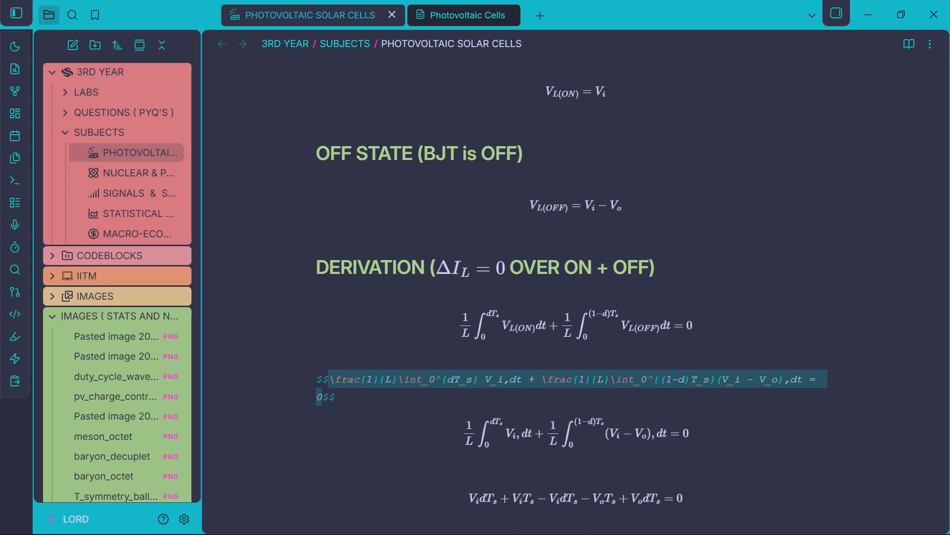
pyautogui.click(509, 379)
pyautogui.press('BackSpace')
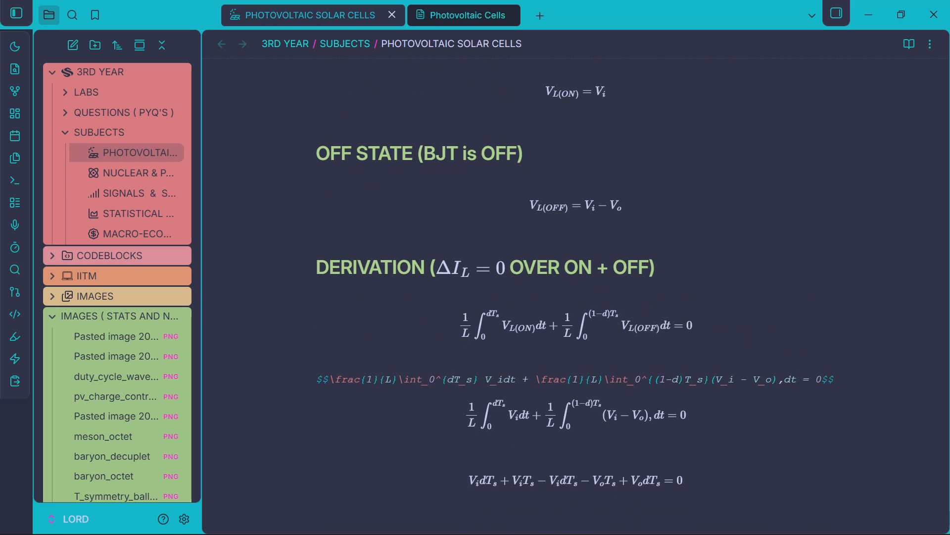
pyautogui.click(783, 382)
pyautogui.press('BackSpace')
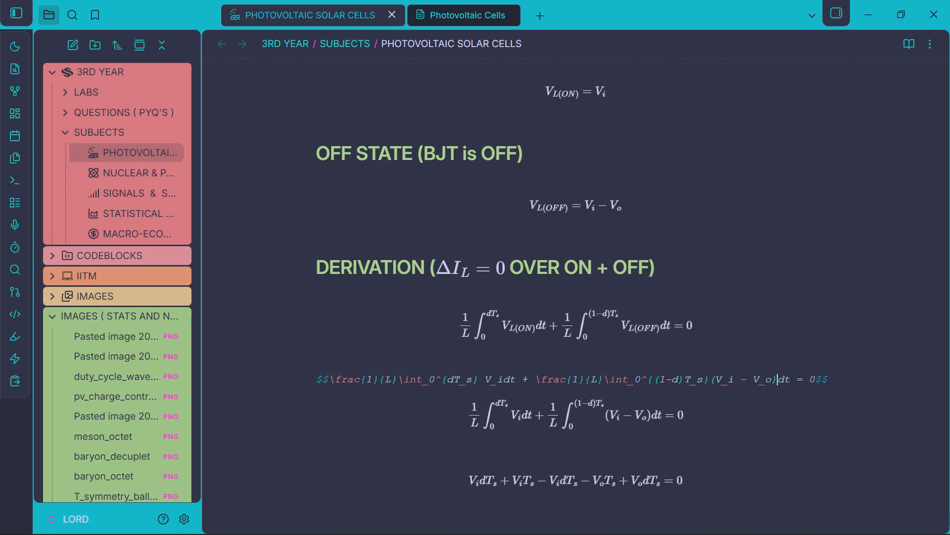
# Convert the boost converter's "Voltage gain" heading to uppercase.
pyautogui.scroll(-2, 504, 465)
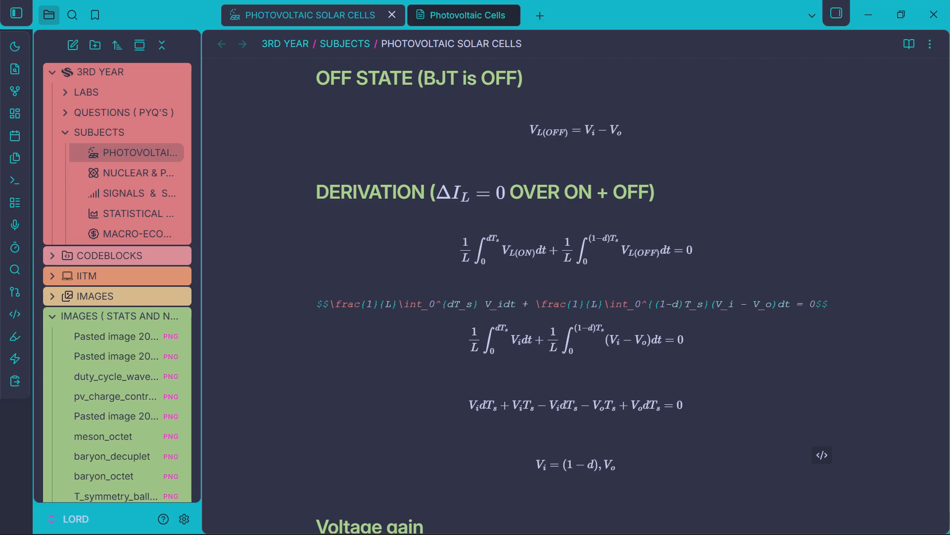
pyautogui.moveTo(439, 447); pyautogui.dragTo(319, 448)
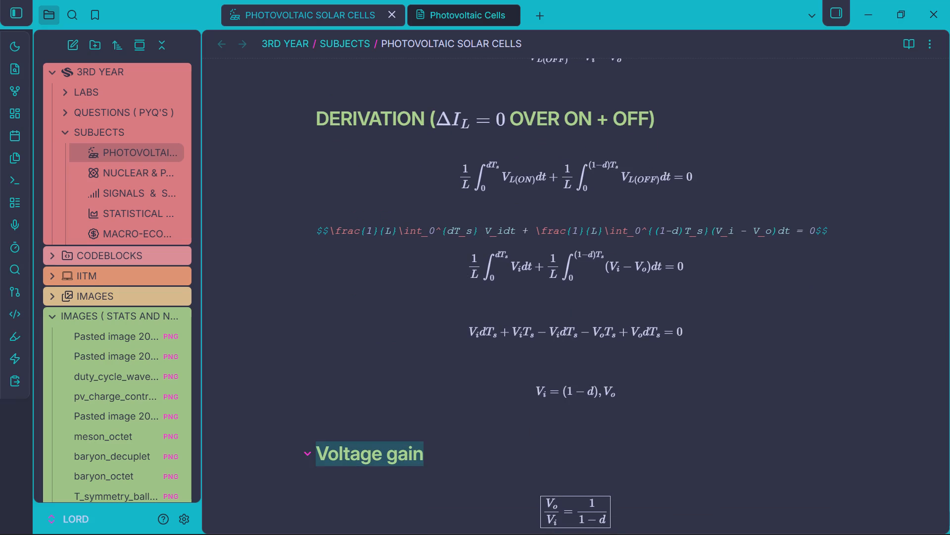
pyautogui.hotkey('ctrl', 'alt', 'u')
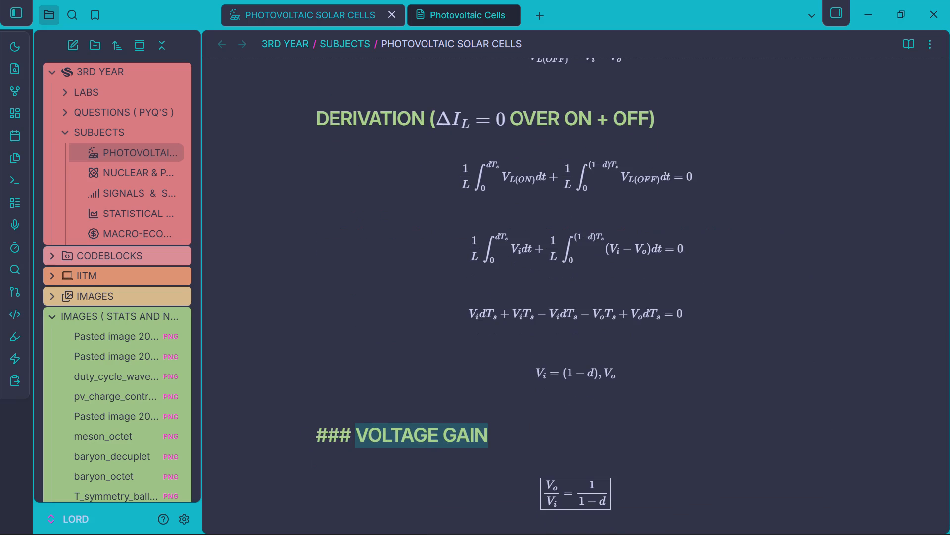
pyautogui.scroll(-1, 354, 397)
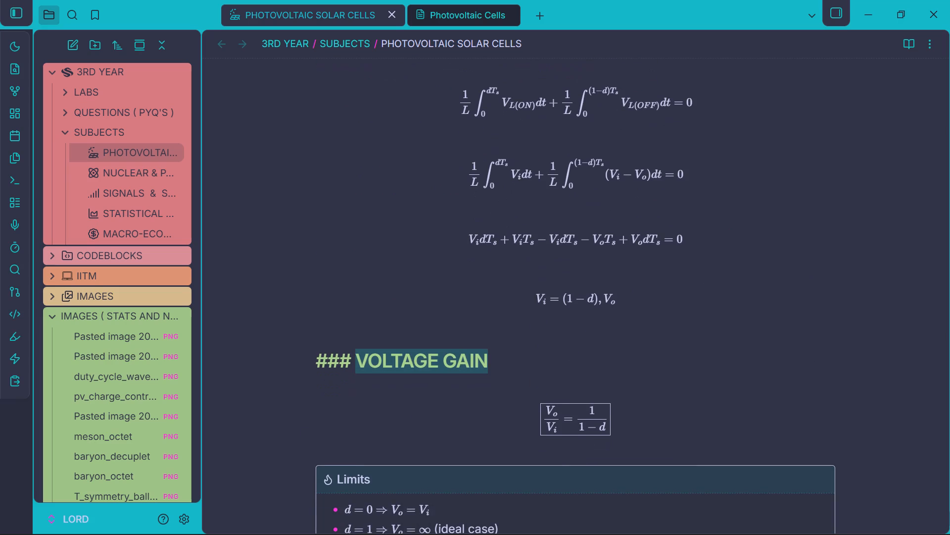
# Delete the horizontal divider between the boost converter's Limits callout and the Buck-Boost Converter heading.
pyautogui.click(375, 329)
pyautogui.scroll(-1, 393, 375)
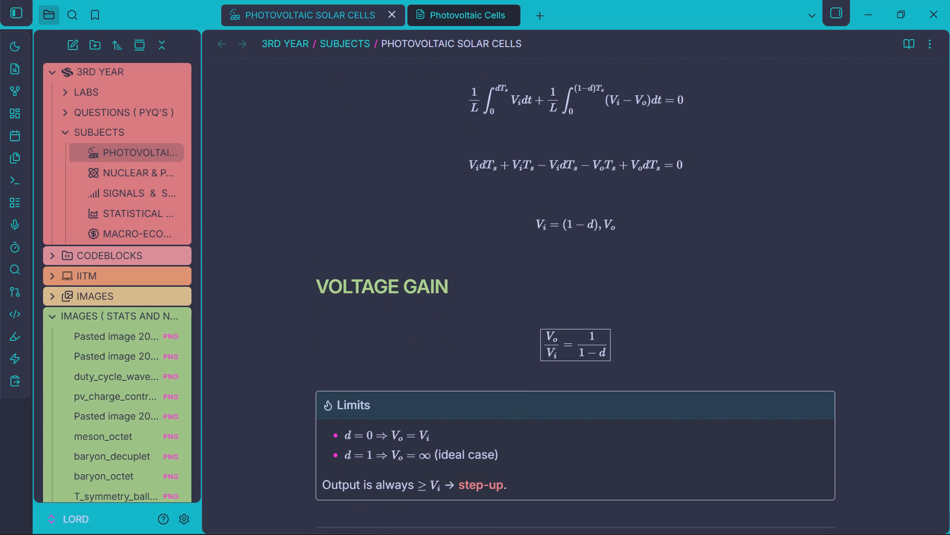
pyautogui.scroll(-1, 365, 368)
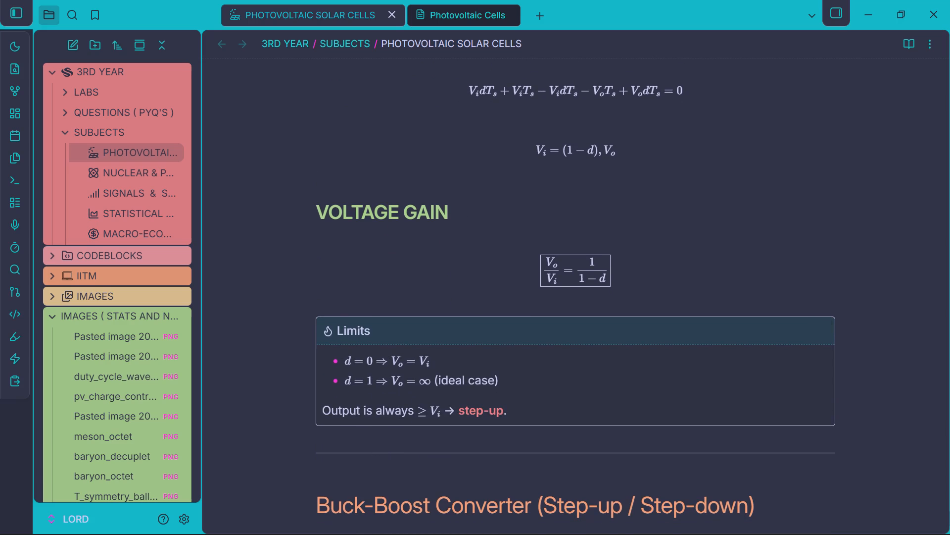
pyautogui.moveTo(375, 443); pyautogui.dragTo(372, 456)
pyautogui.press('BackSpace')
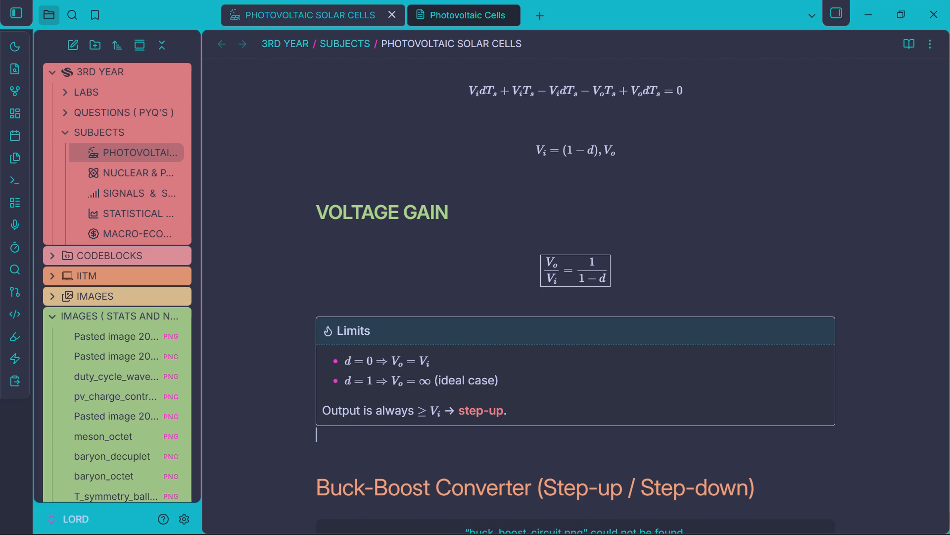
# Convert the "Buck-Boost Converter (Step-up / Step-down)" heading to uppercase and make it bold.
pyautogui.scroll(-1, 373, 451)
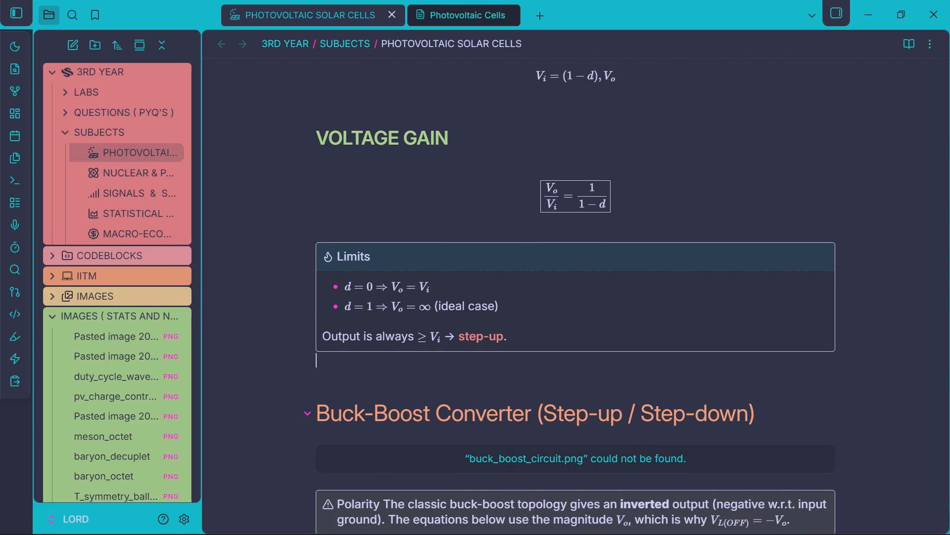
pyautogui.moveTo(314, 415); pyautogui.dragTo(752, 403)
pyautogui.moveTo(767, 404); pyautogui.dragTo(270, 408)
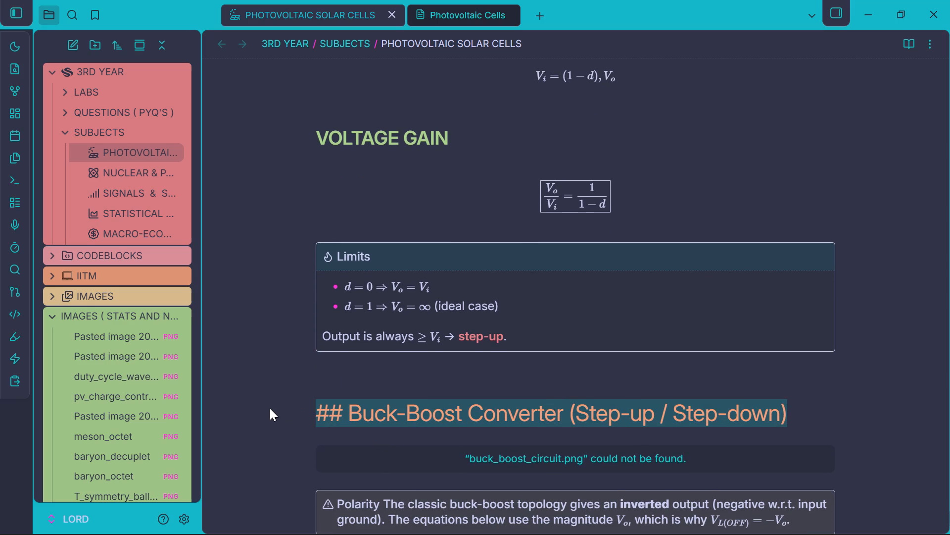
pyautogui.hotkey('ctrl', 'alt', 'u')
pyautogui.hotkey('ctrl', 'b')
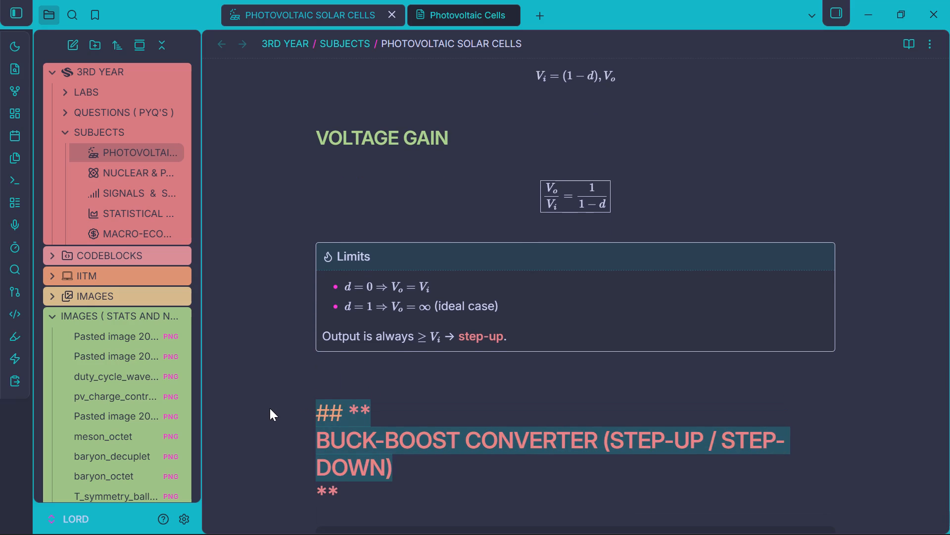
# Delete the broken buck_boost_circuit.png embed beneath the buck-boost converter heading.
pyautogui.scroll(-2, 452, 303)
pyautogui.click(427, 360)
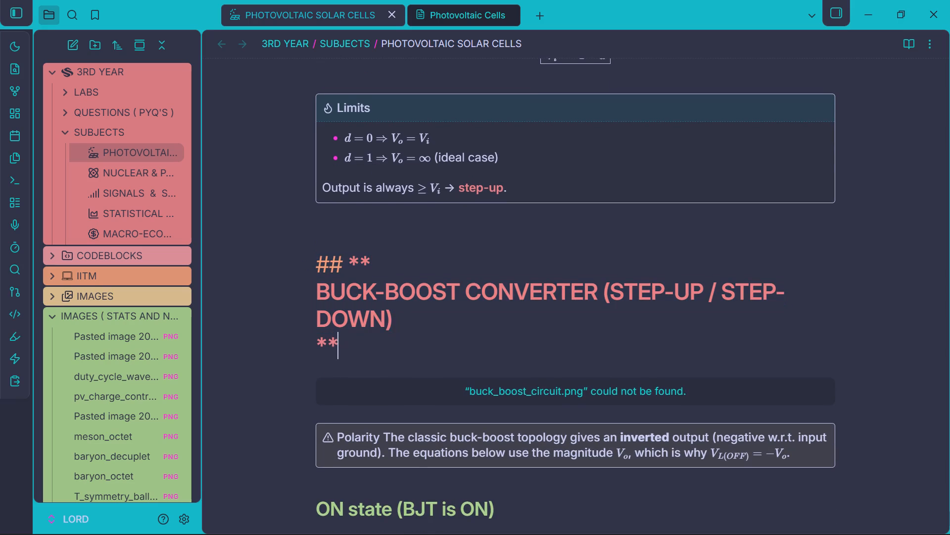
pyautogui.click(406, 374)
pyautogui.moveTo(392, 355); pyautogui.dragTo(385, 330)
pyautogui.press('BackSpace')
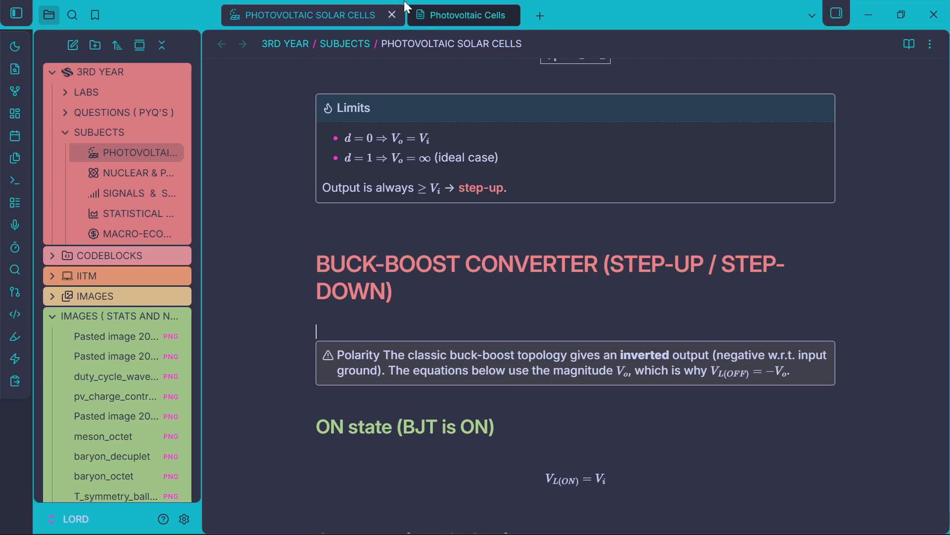
# Copy a screenshot of Fig. 14.11's buck-boost circuit diagrams (a), (b) and (c), without the figure caption, from the Photovoltaic Cells reference book.
pyautogui.click(422, 10)
pyautogui.scroll(-7, 502, 310)
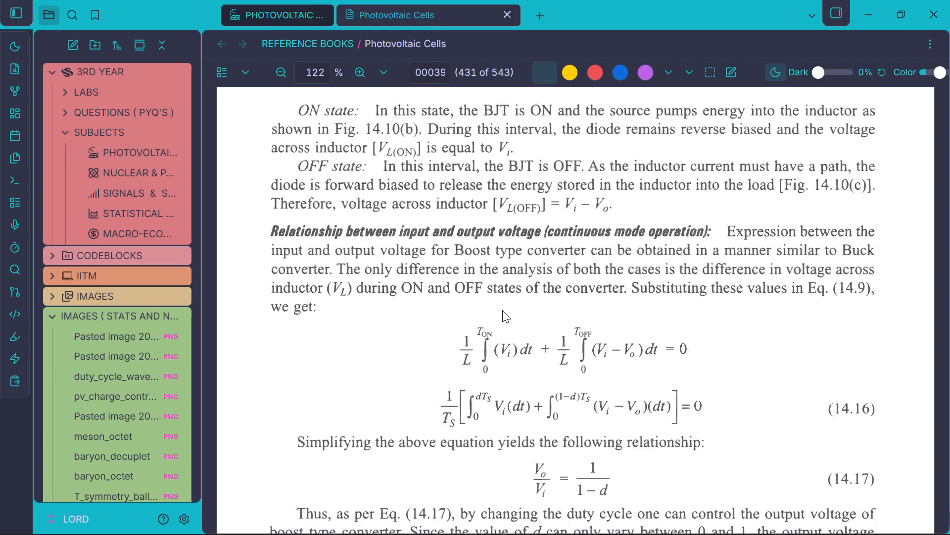
pyautogui.scroll(-10, 502, 310)
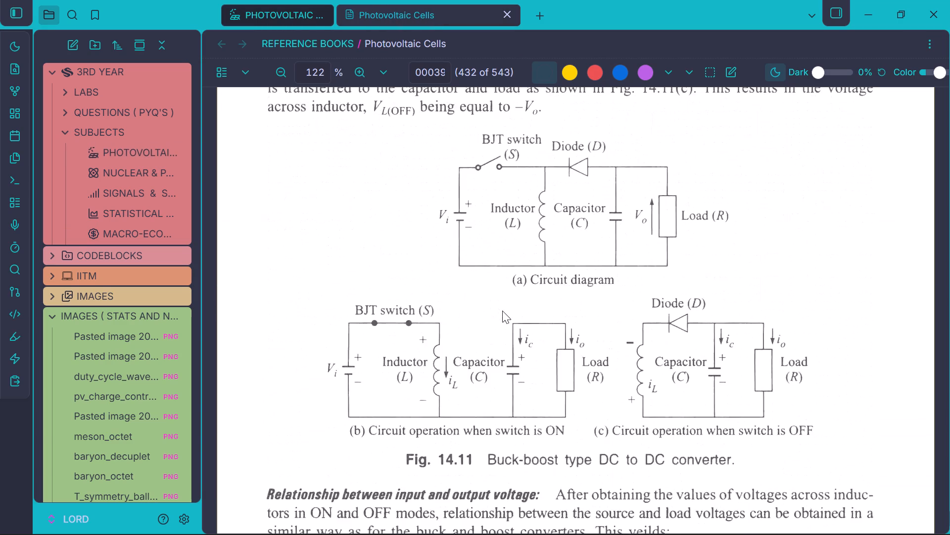
pyautogui.scroll(5, 502, 311)
pyautogui.scroll(-5, 503, 311)
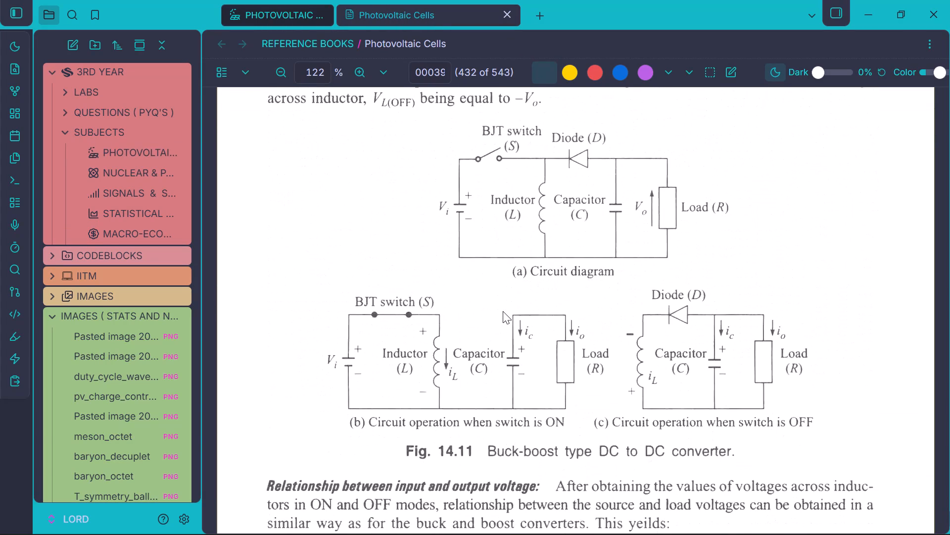
pyautogui.press('Print')
pyautogui.moveTo(292, 119); pyautogui.dragTo(467, 250)
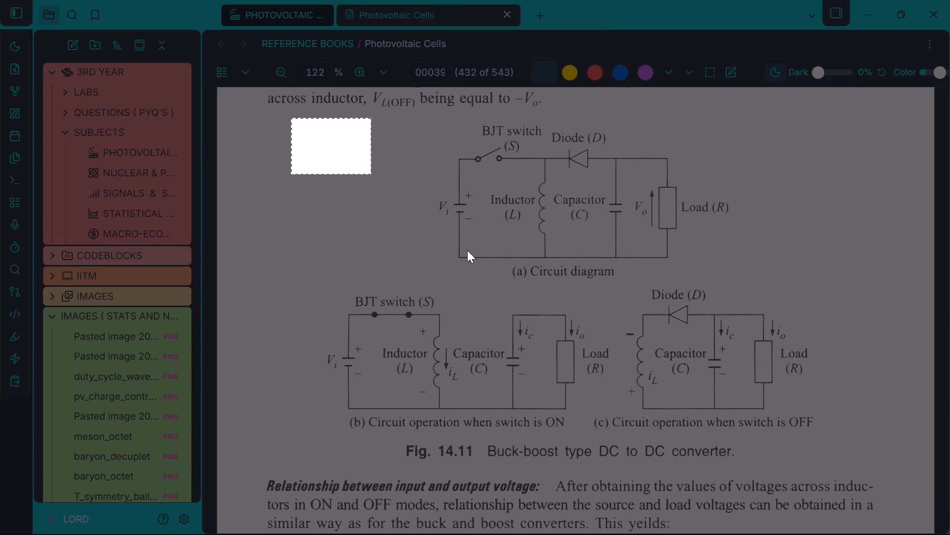
pyautogui.moveTo(467, 250); pyautogui.dragTo(853, 435)
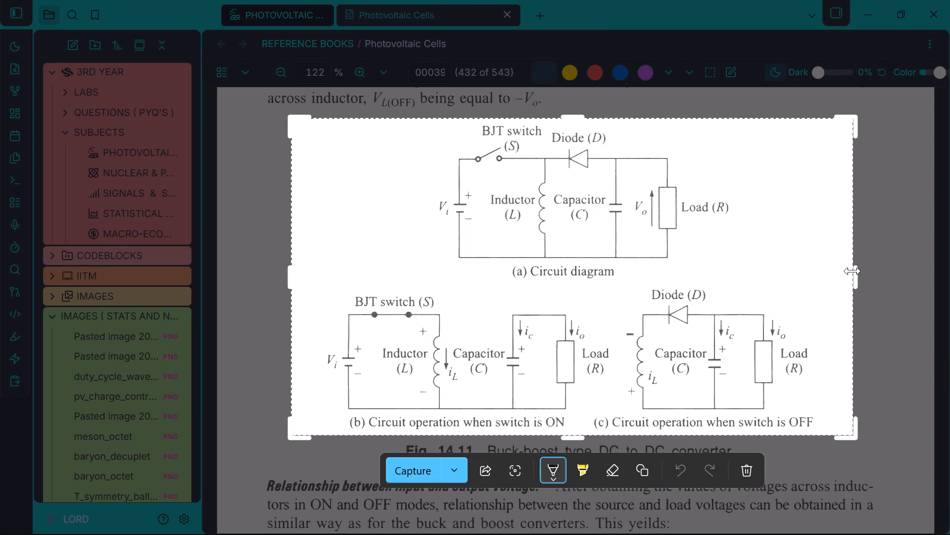
pyautogui.moveTo(855, 272); pyautogui.dragTo(831, 277)
pyautogui.moveTo(290, 279); pyautogui.dragTo(299, 279)
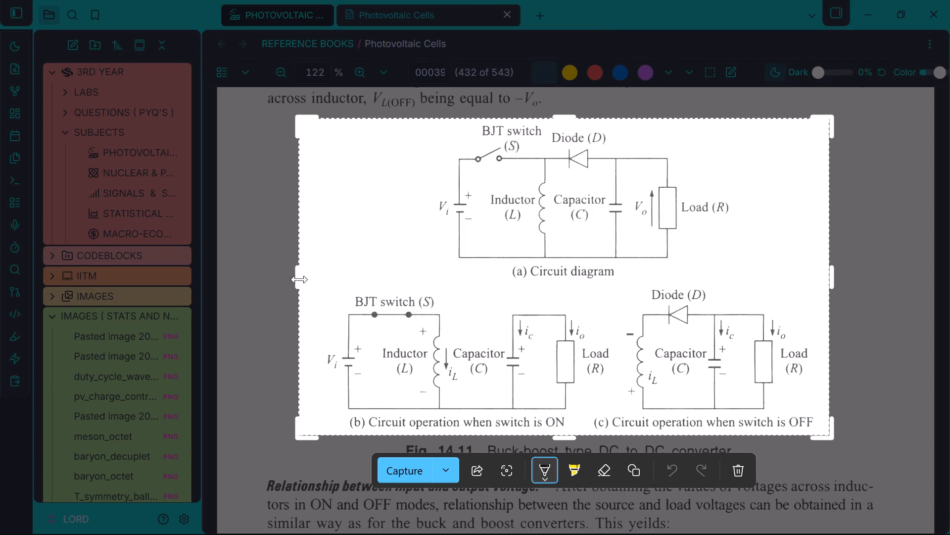
pyautogui.moveTo(299, 279); pyautogui.dragTo(314, 279)
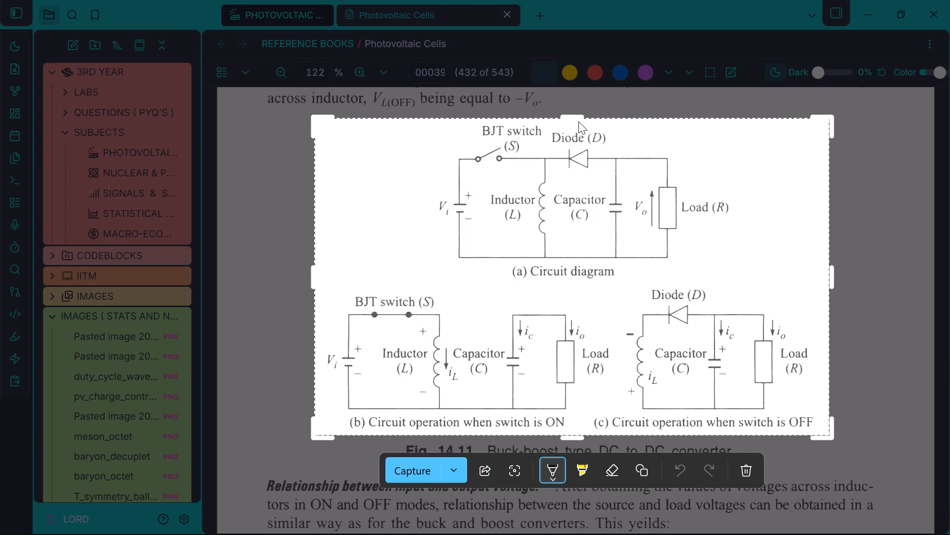
pyautogui.hotkey('ctrl', 'c')
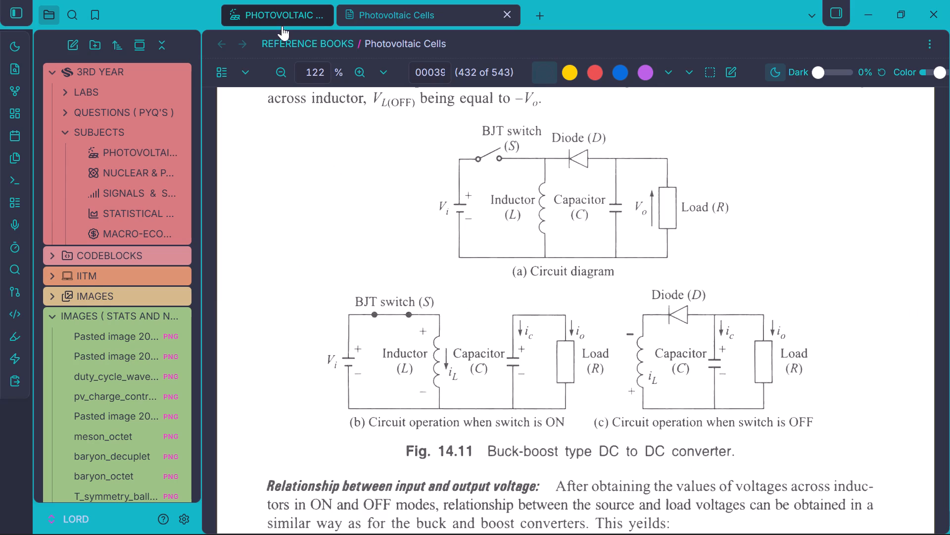
# Paste the copied circuit image into the PHOTOVOLTAIC SOLAR CELLS note between the buck-boost heading and the Polarity callout.
pyautogui.click(280, 20)
pyautogui.scroll(-1, 423, 345)
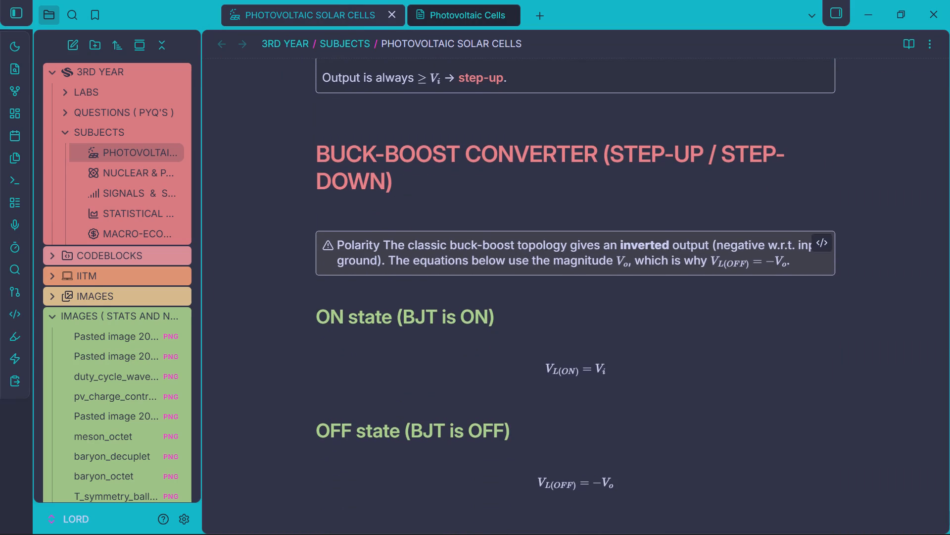
pyautogui.press('Return')
pyautogui.press('Up')
pyautogui.hotkey('ctrl', 'v')
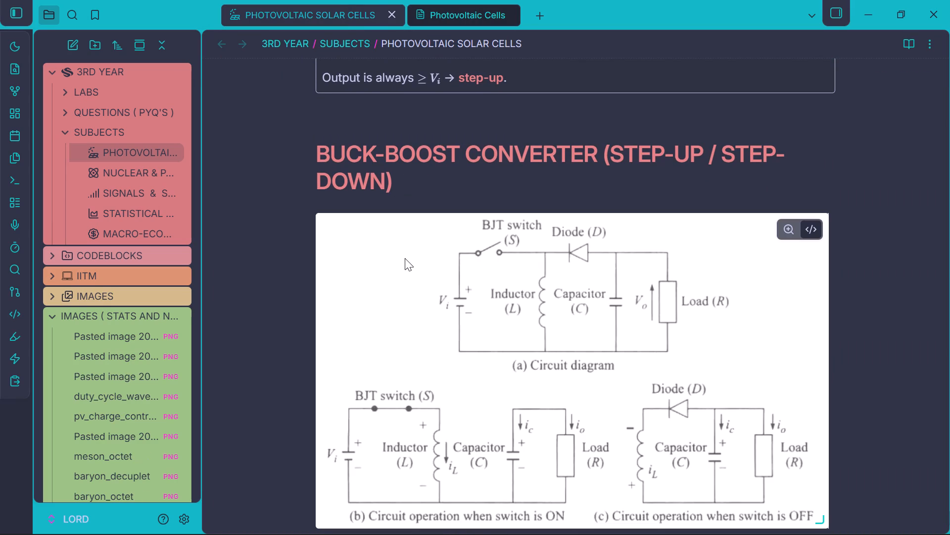
# Convert "state" to uppercase in the buck-boost converter's ON state and OFF state headings.
pyautogui.scroll(-2, 405, 258)
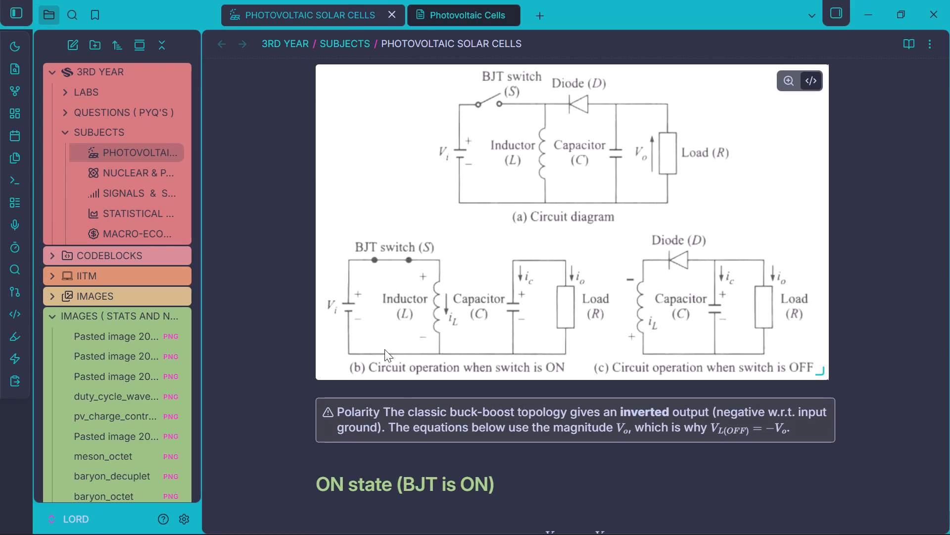
pyautogui.scroll(-2, 369, 392)
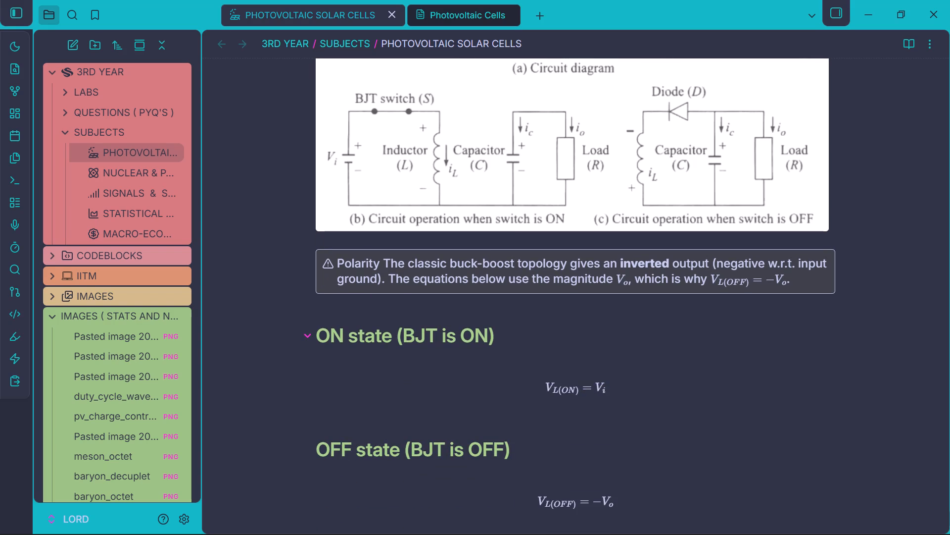
pyautogui.moveTo(348, 336); pyautogui.dragTo(391, 333)
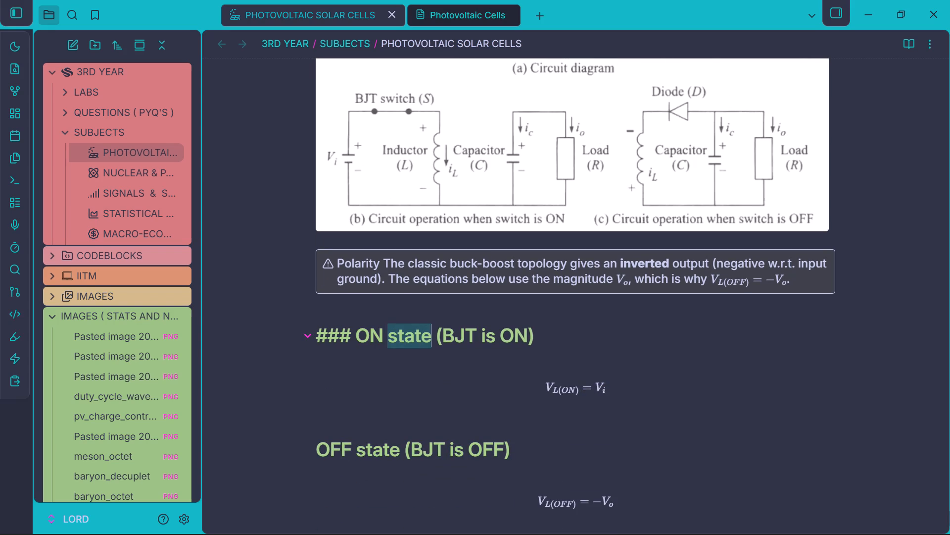
pyautogui.hotkey('ctrl', 'alt', 'u')
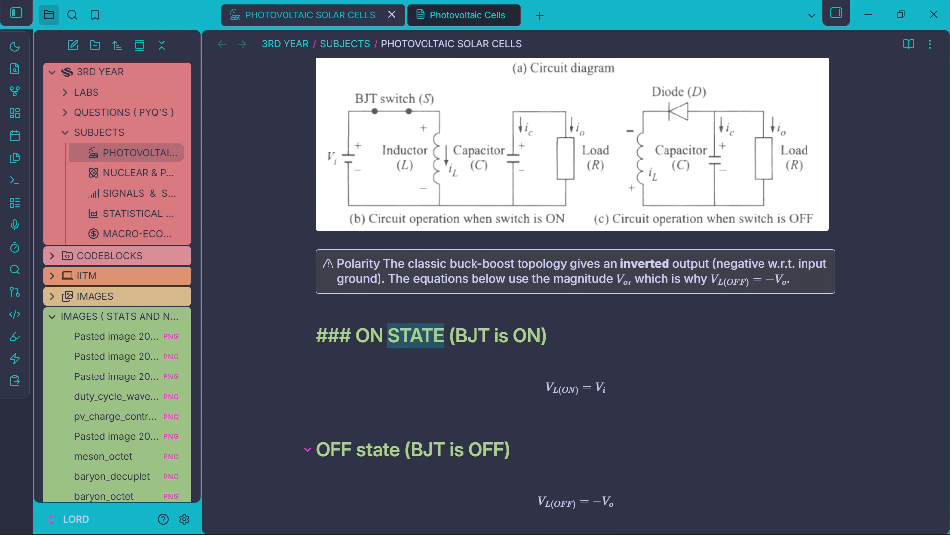
pyautogui.moveTo(355, 445); pyautogui.dragTo(403, 443)
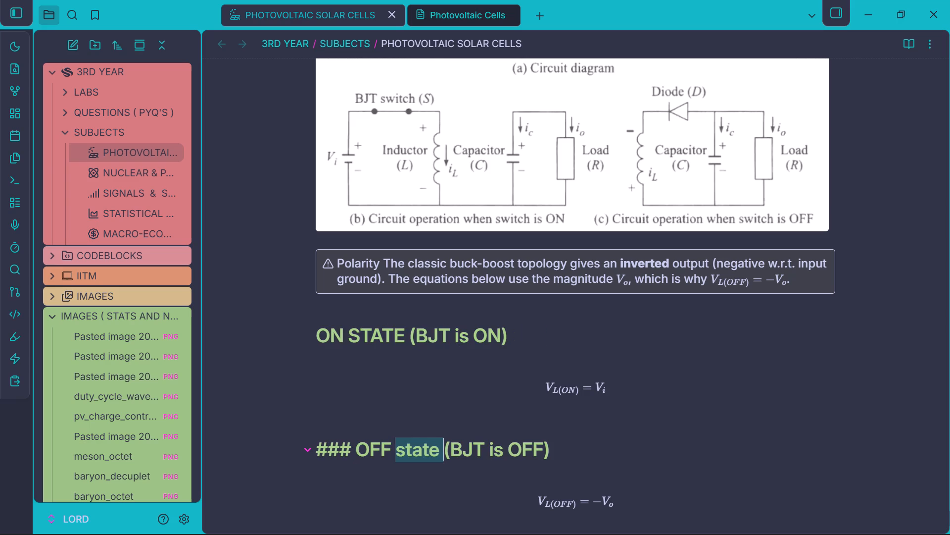
pyautogui.hotkey('ctrl', 'alt', 'u')
# Convert the buck-boost converter's "Derivation" heading to uppercase.
pyautogui.scroll(-2, 454, 408)
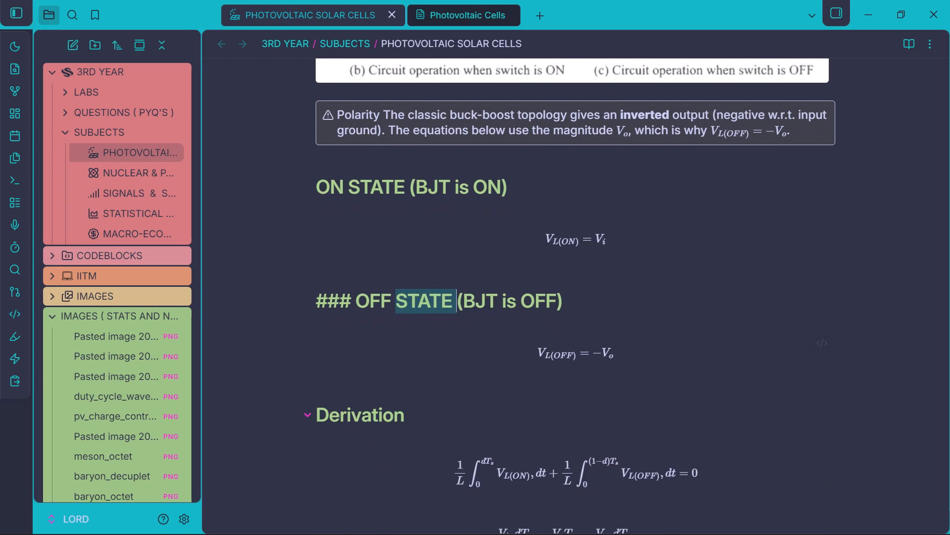
pyautogui.moveTo(409, 414); pyautogui.dragTo(324, 414)
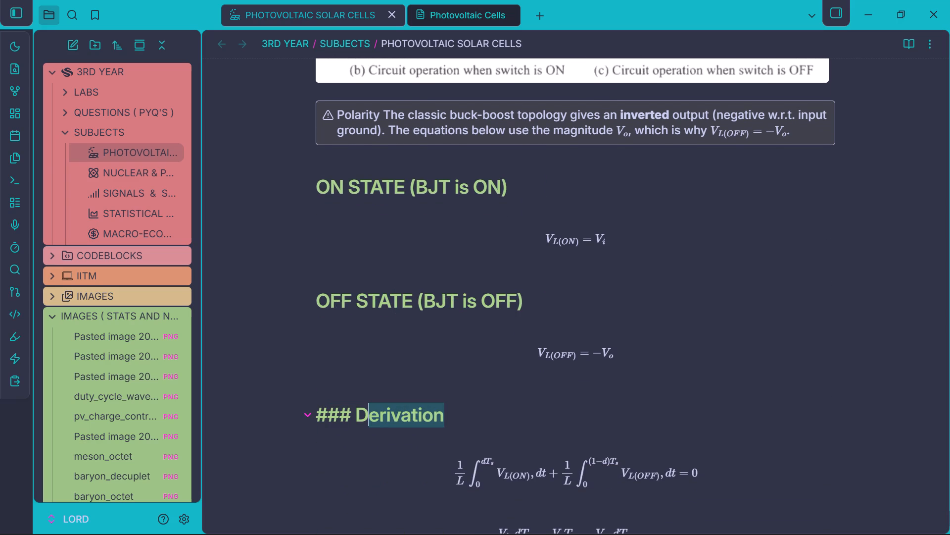
pyautogui.hotkey('ctrl', 'alt', 'u')
# Remove the stray commas before both dt terms in the buck-boost derivation's integral equation, with V_{L(ON)} and V_{L(OFF)}.
pyautogui.scroll(-2, 324, 414)
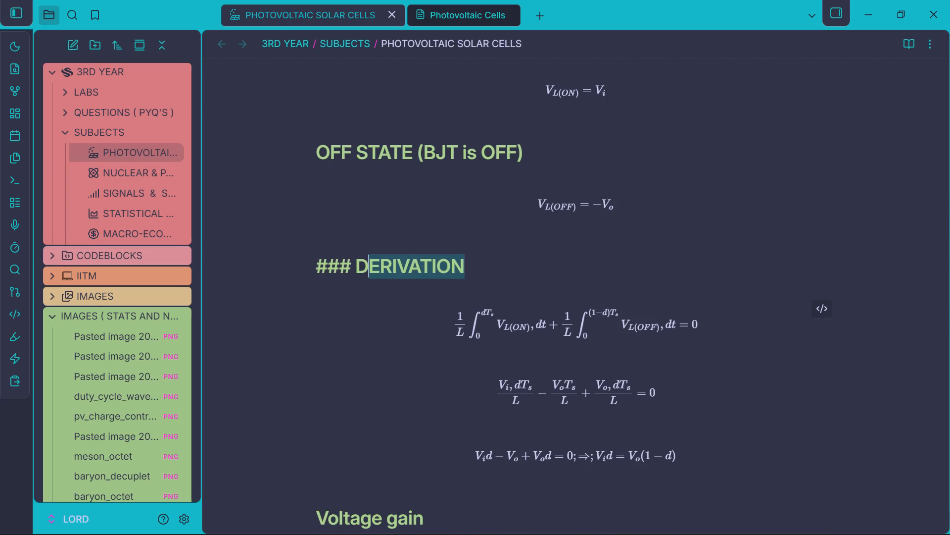
pyautogui.click(537, 324)
pyautogui.click(547, 307)
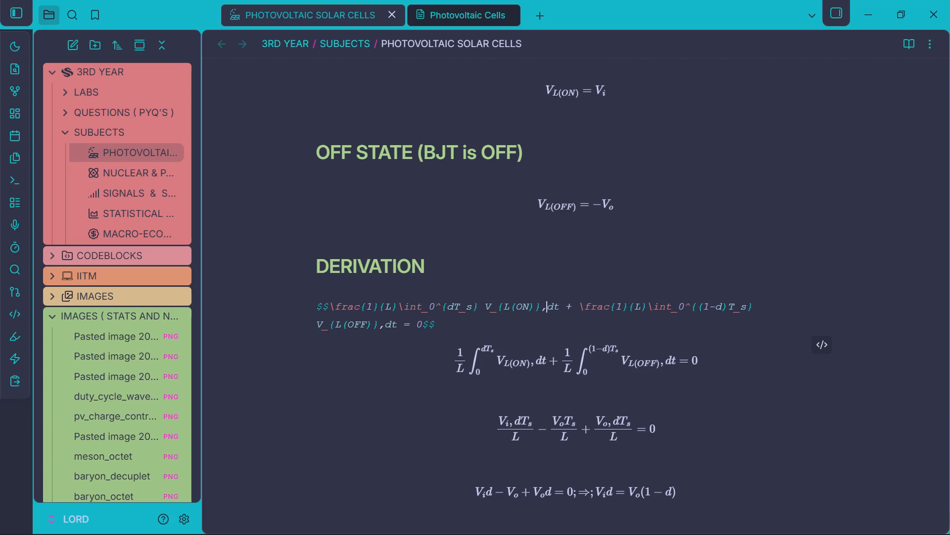
pyautogui.press('BackSpace')
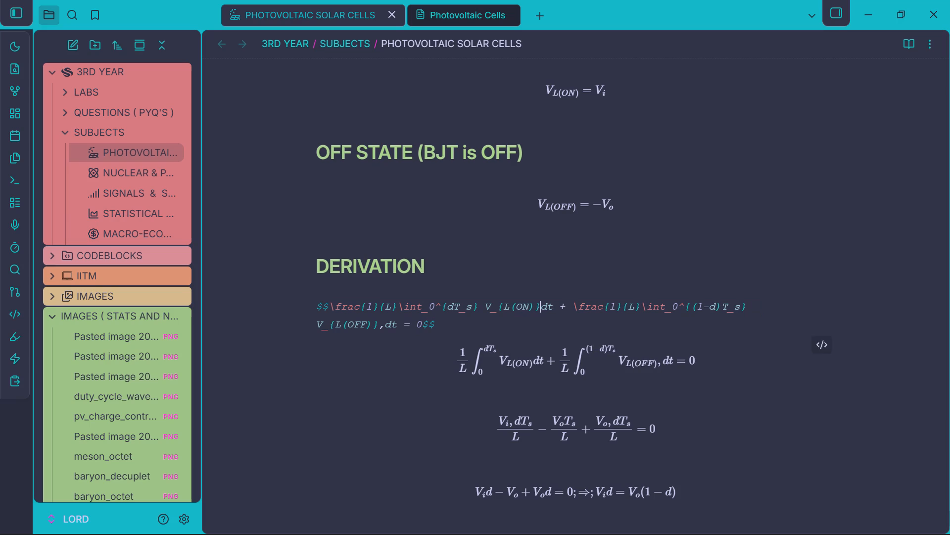
pyautogui.click(385, 322)
pyautogui.press('BackSpace')
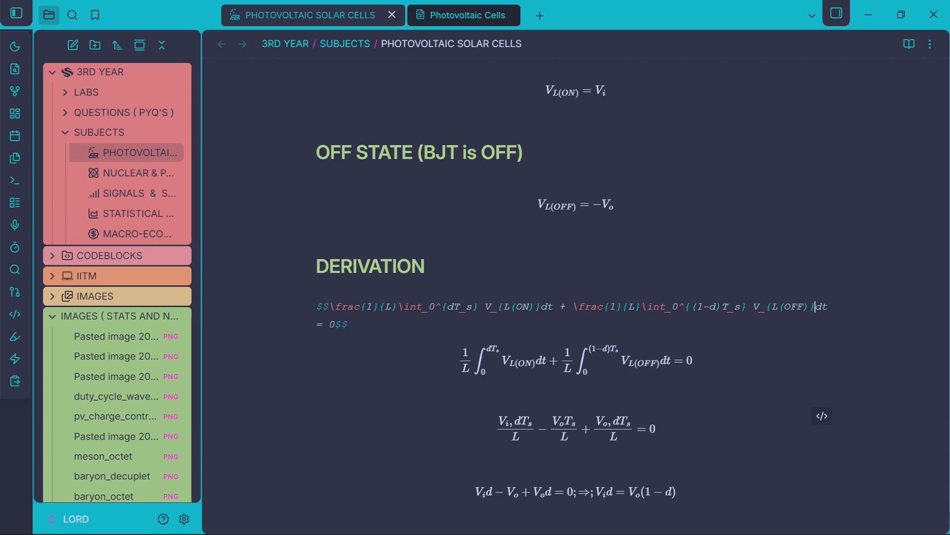
# Convert the buck-boost converter's "Voltage gain" heading to uppercase.
pyautogui.scroll(-2, 529, 397)
pyautogui.moveTo(442, 412); pyautogui.dragTo(434, 412)
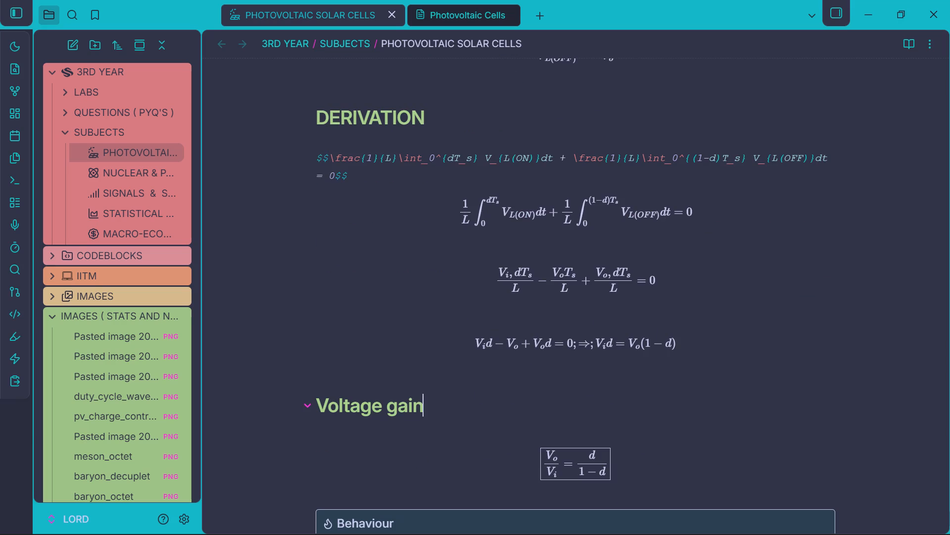
pyautogui.moveTo(434, 412); pyautogui.dragTo(319, 414)
pyautogui.hotkey('ctrl', 'alt', 'u')
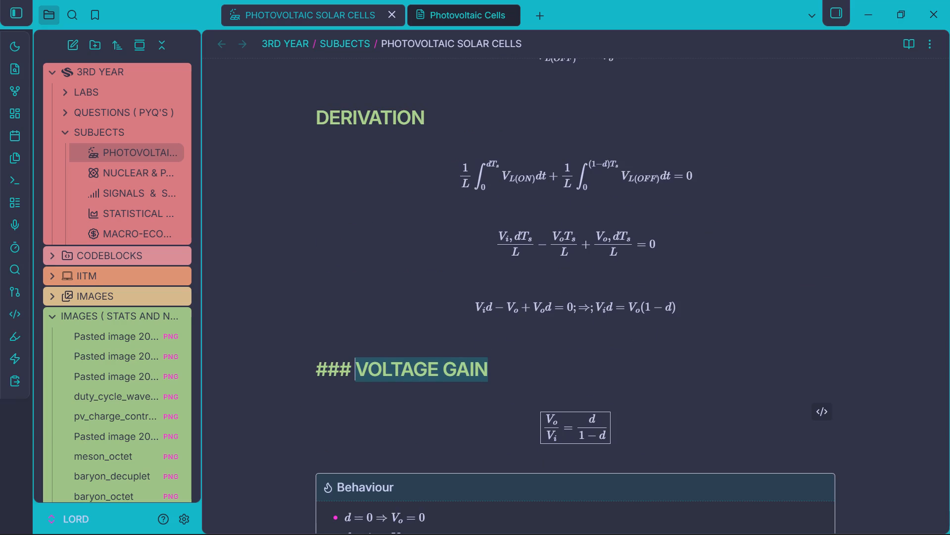
# Delete the horizontal divider below the buck-boost converter's Behaviour callout at the end of the note.
pyautogui.scroll(-3, 329, 417)
pyautogui.click(392, 370)
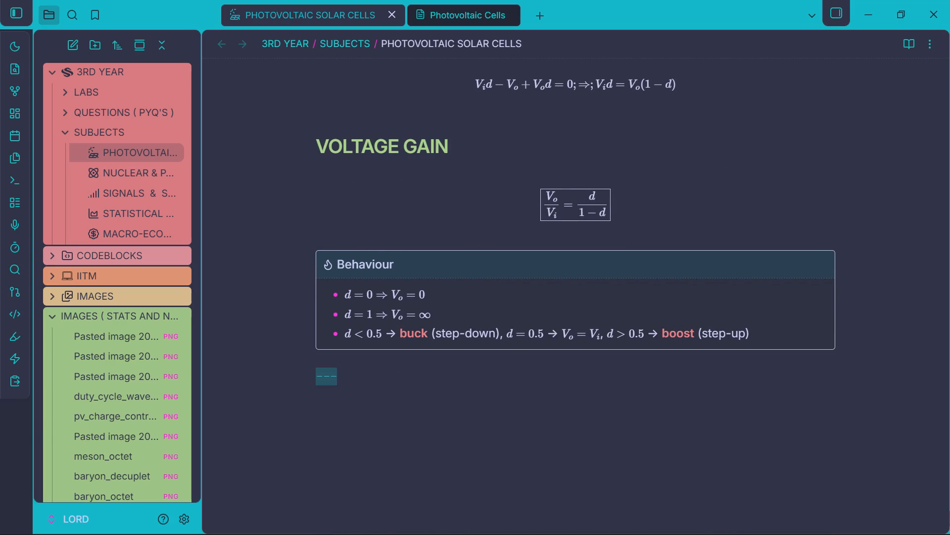
pyautogui.press('BackSpace')
pyautogui.scroll(-2, 396, 390)
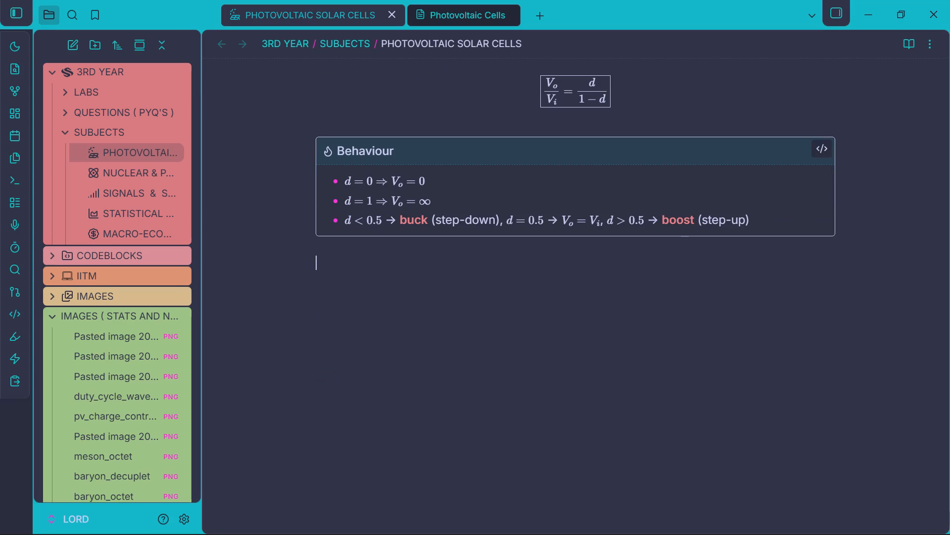
pyautogui.click(505, 292)
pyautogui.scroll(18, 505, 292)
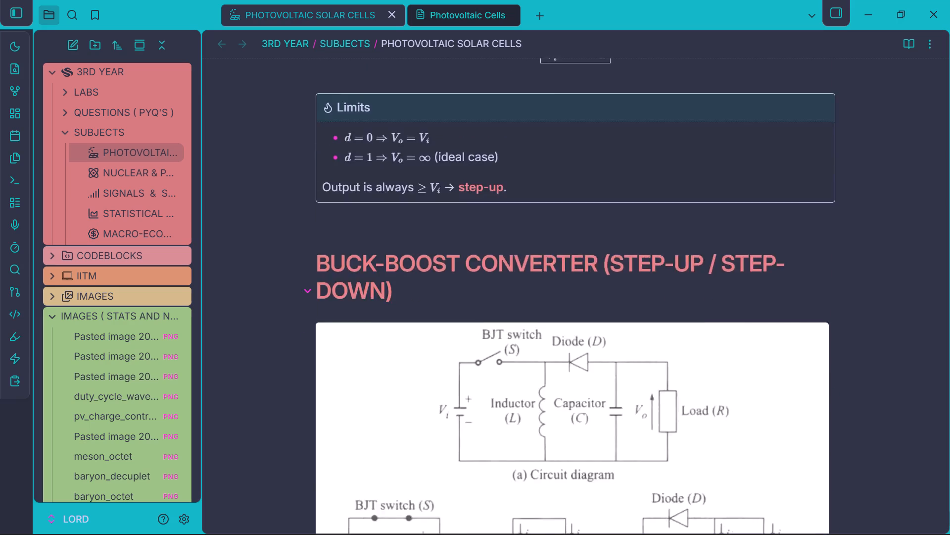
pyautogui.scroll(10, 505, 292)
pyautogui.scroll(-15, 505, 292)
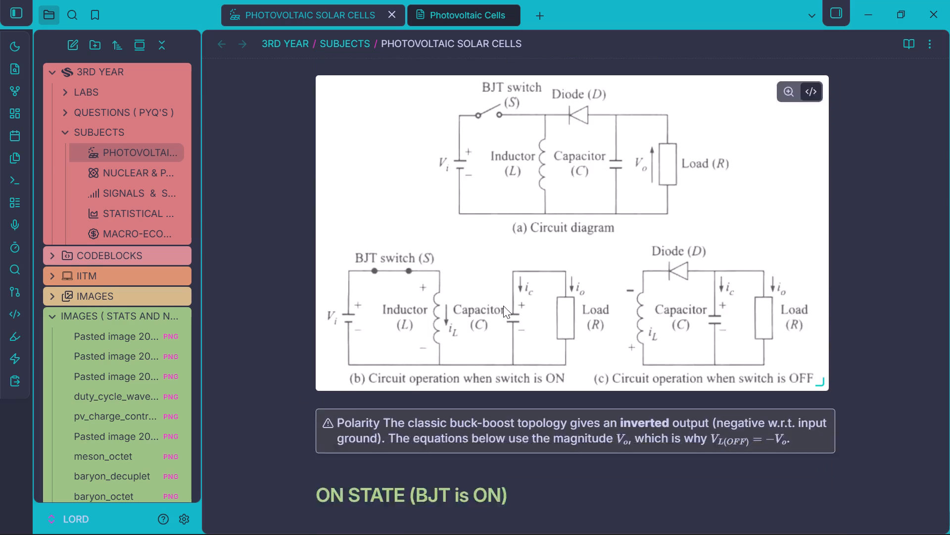
# Close the Photovoltaic Cells reference book, leaving the PHOTOVOLTAIC SOLAR CELLS note open.
pyautogui.scroll(-17, 503, 306)
pyautogui.click(503, 306)
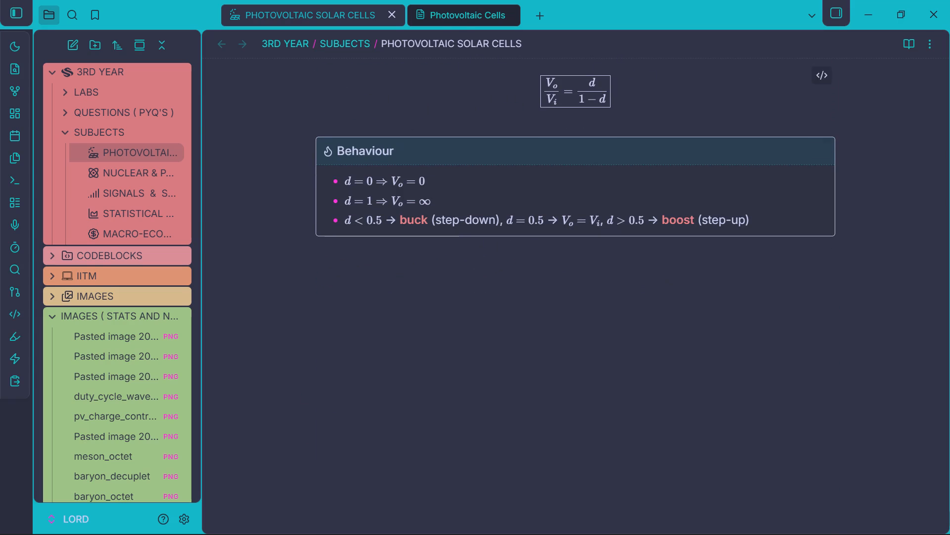
pyautogui.click(344, 1)
pyautogui.click(351, 7)
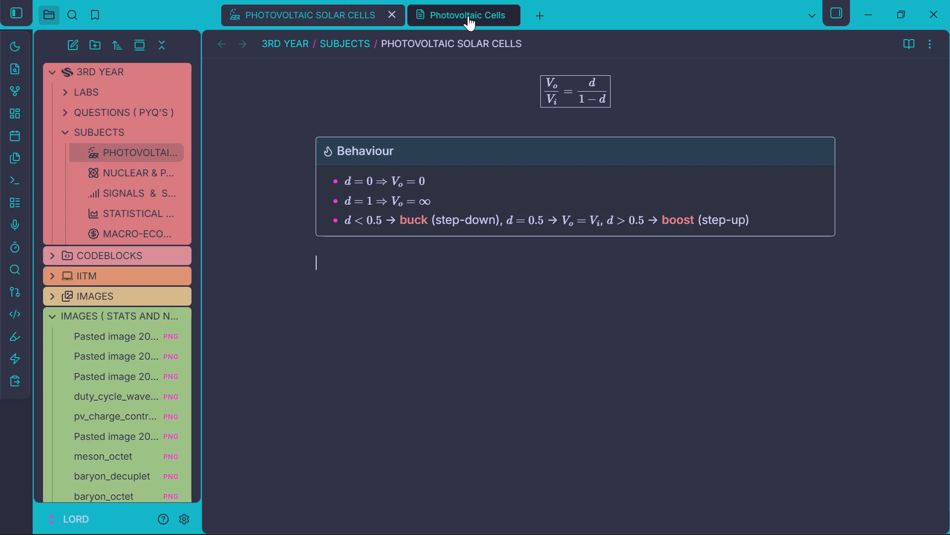
pyautogui.click(468, 16)
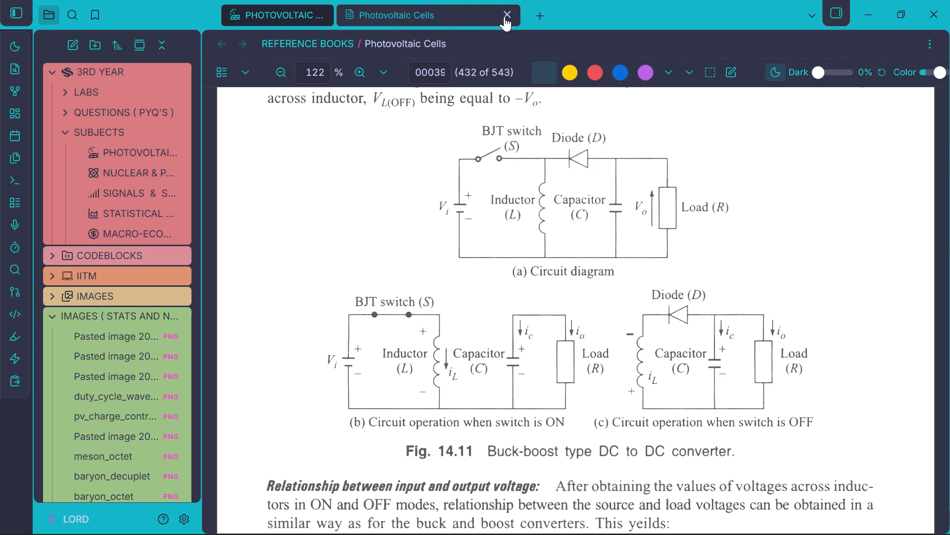
pyautogui.click(504, 16)
# Collapse the IMAGES ( STATS AND N... and REFERENCE BOOKS folders in the vault's file tree.
pyautogui.click(337, 323)
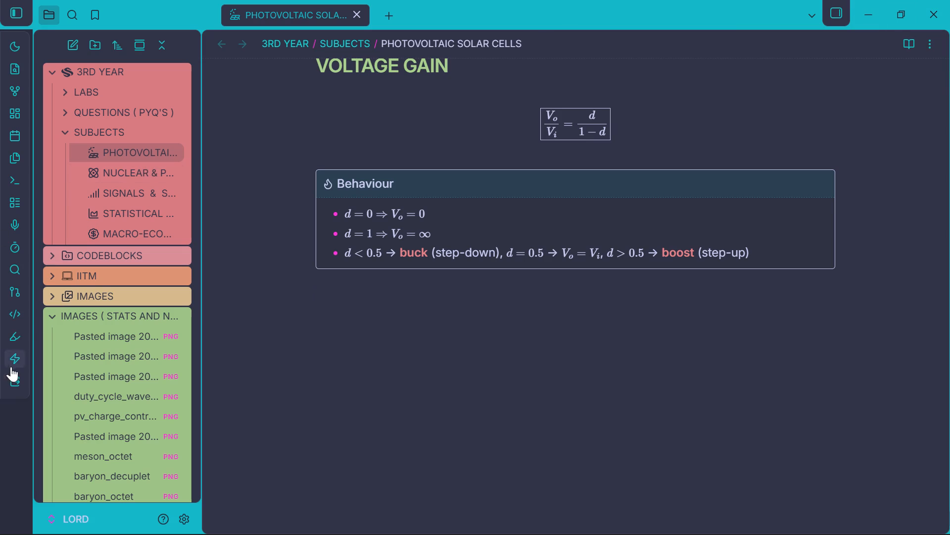
pyautogui.click(58, 320)
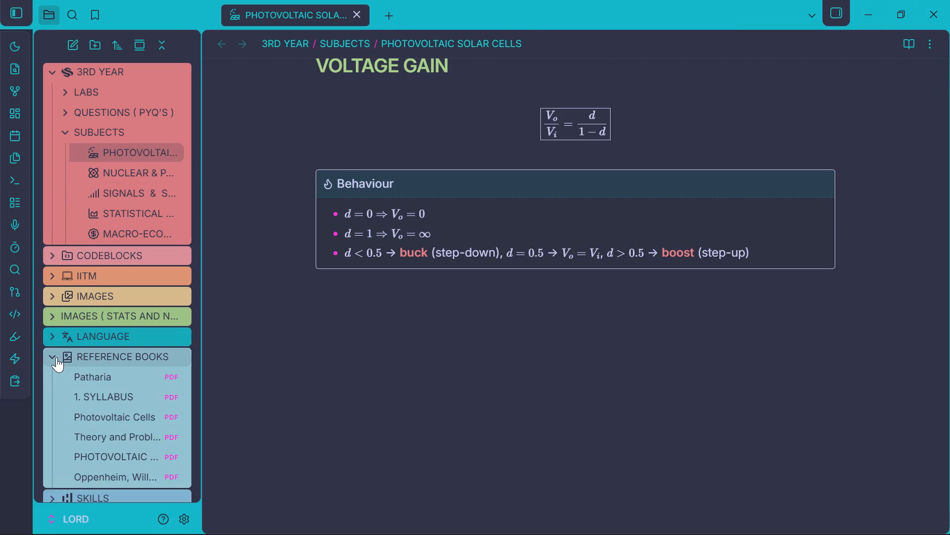
pyautogui.click(56, 357)
pyautogui.click(128, 177)
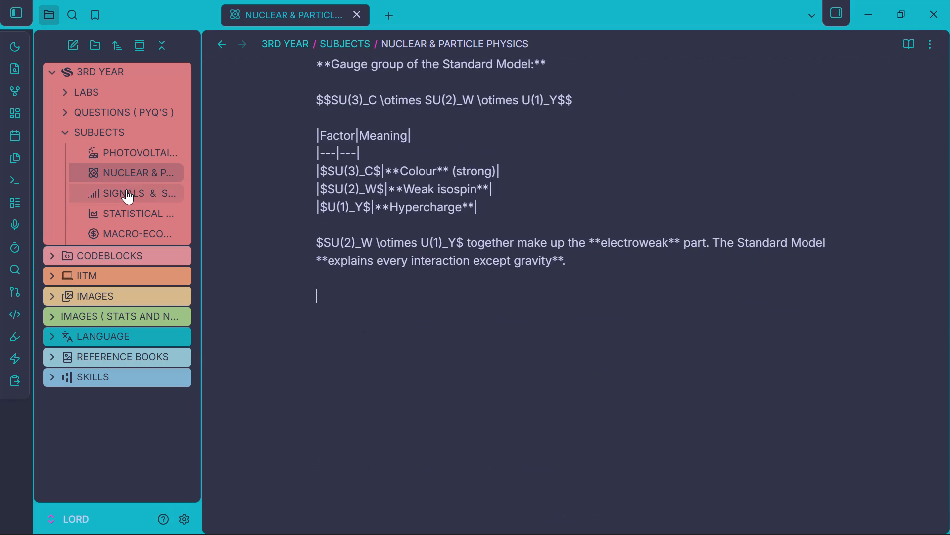
pyautogui.click(126, 190)
pyautogui.click(127, 216)
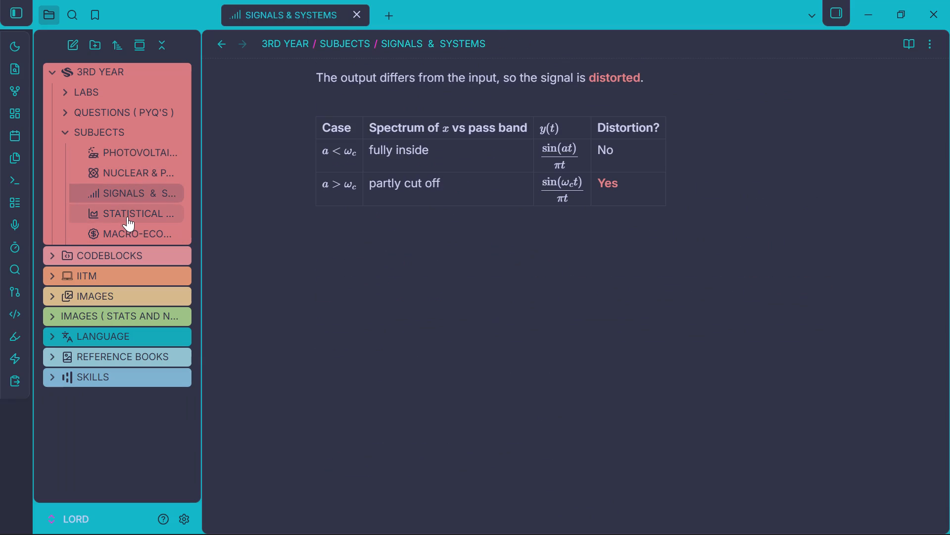
pyautogui.click(128, 233)
pyautogui.click(129, 206)
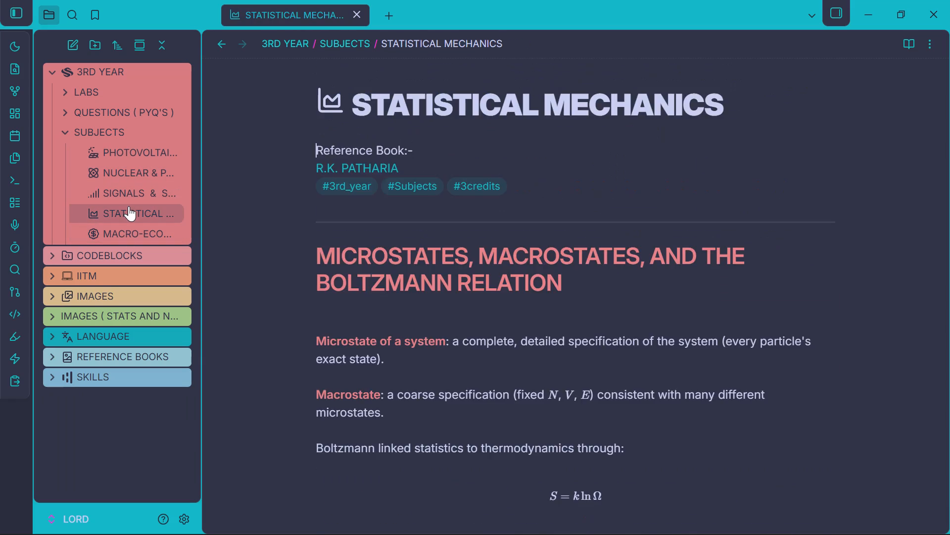
pyautogui.click(131, 192)
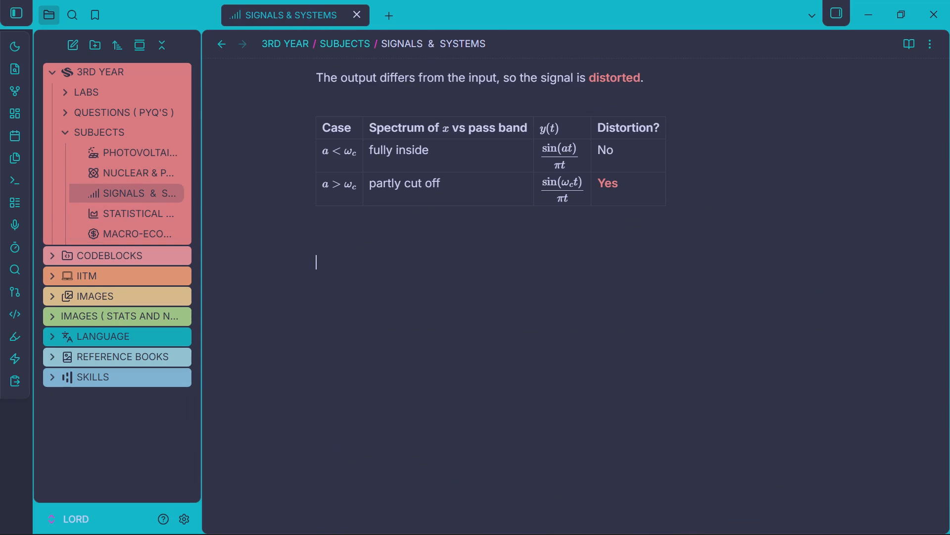